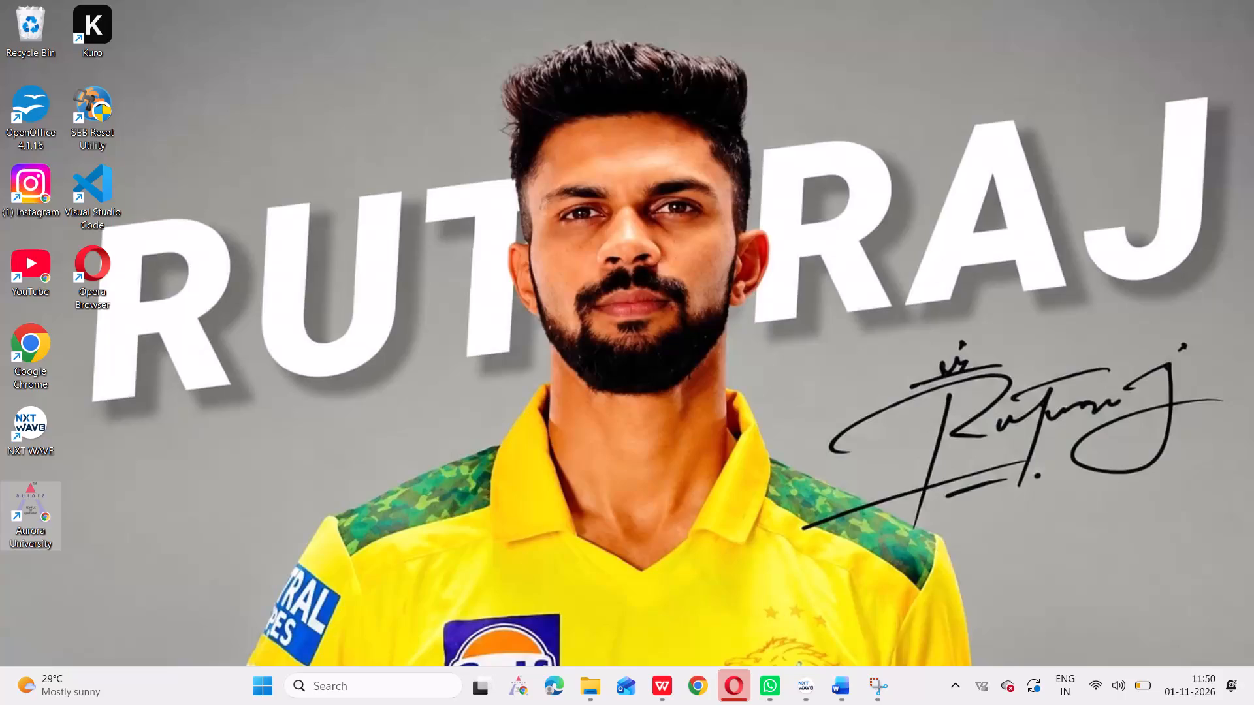
Switch to the Word document and turn the Website Link address into a hyperlink, adding a new line after it.
left_click(833, 684)
scroll(781, 240, "down", 2)
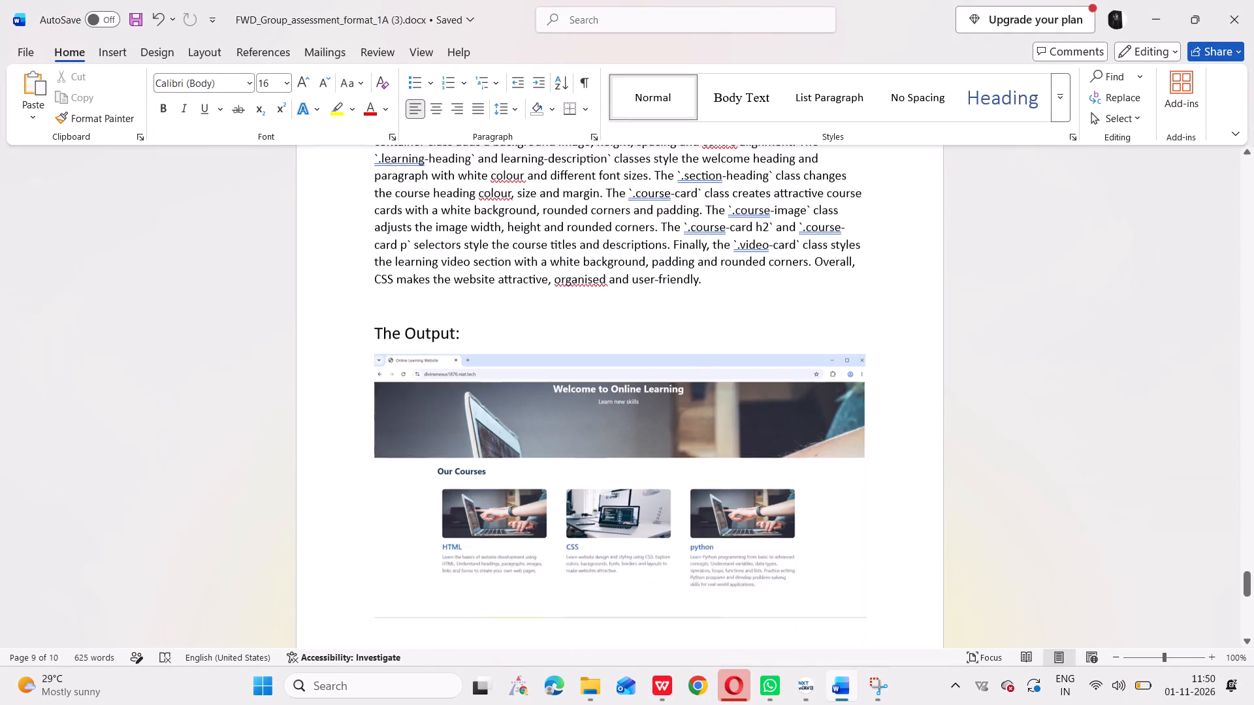
scroll(781, 240, "down", 3)
left_click(662, 160)
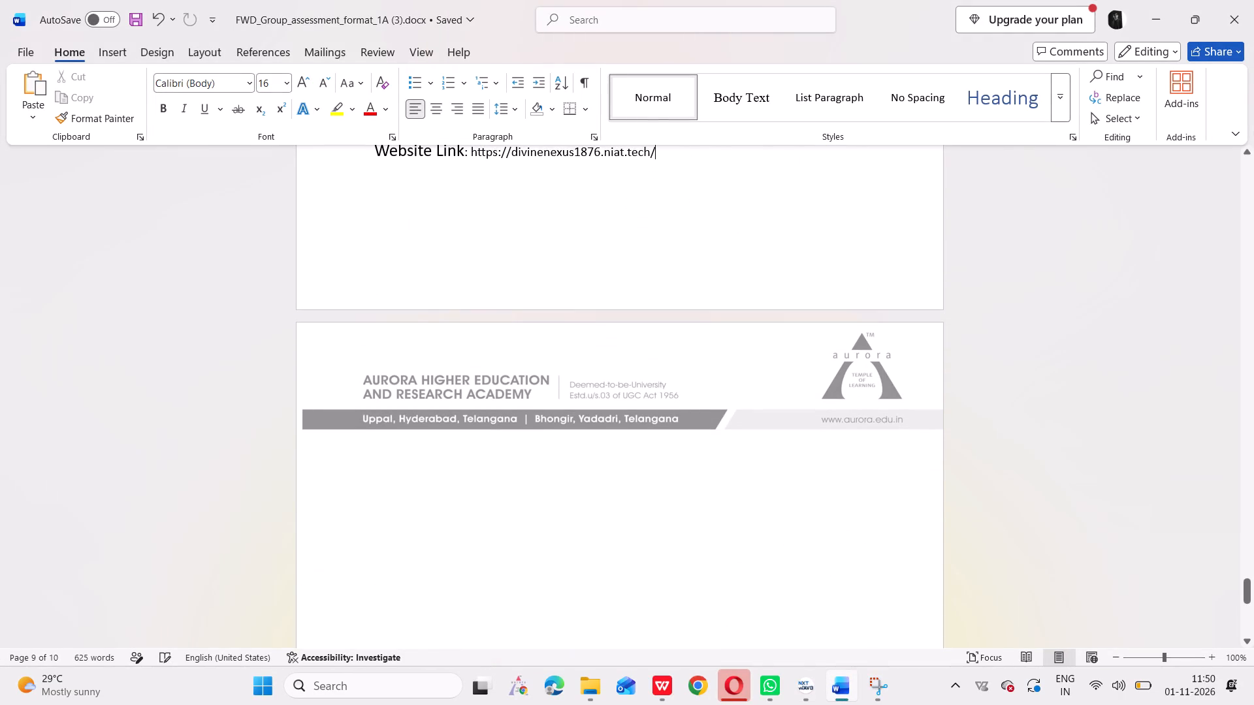
key("Return")
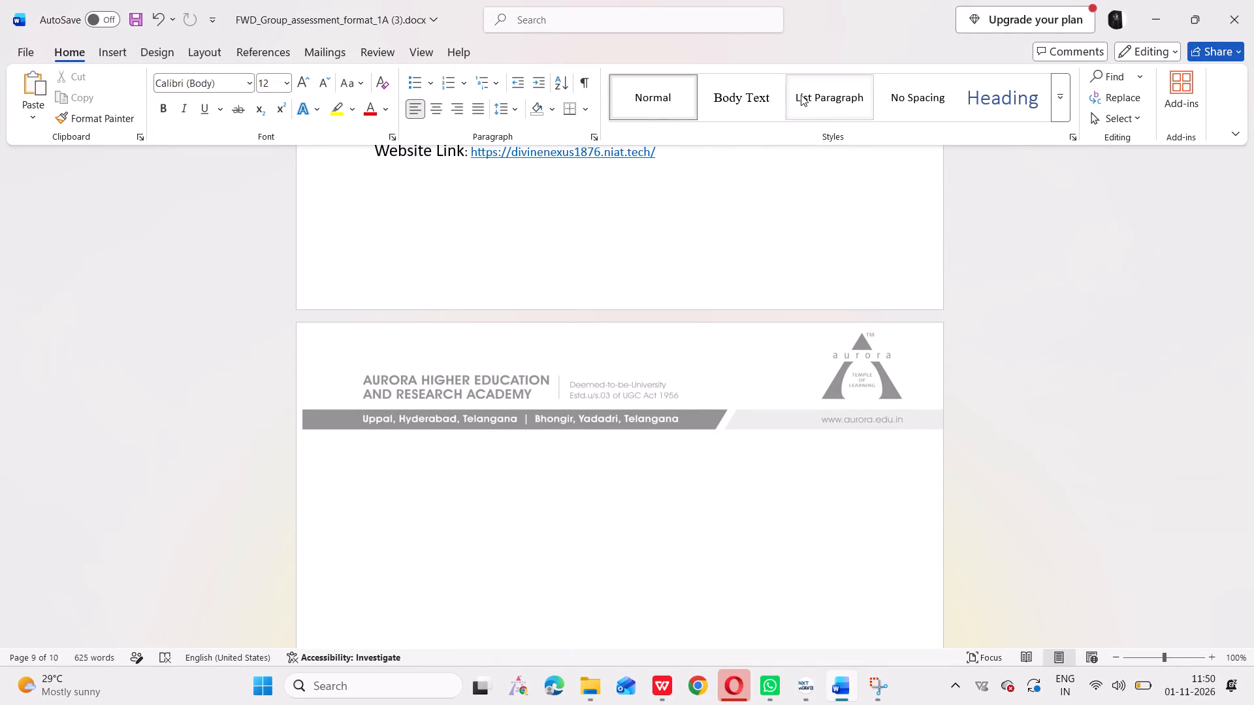
Cut the website screenshot below "The Output:" and remove the empty lines left above the Website Link line.
scroll(609, 225, "up", 2)
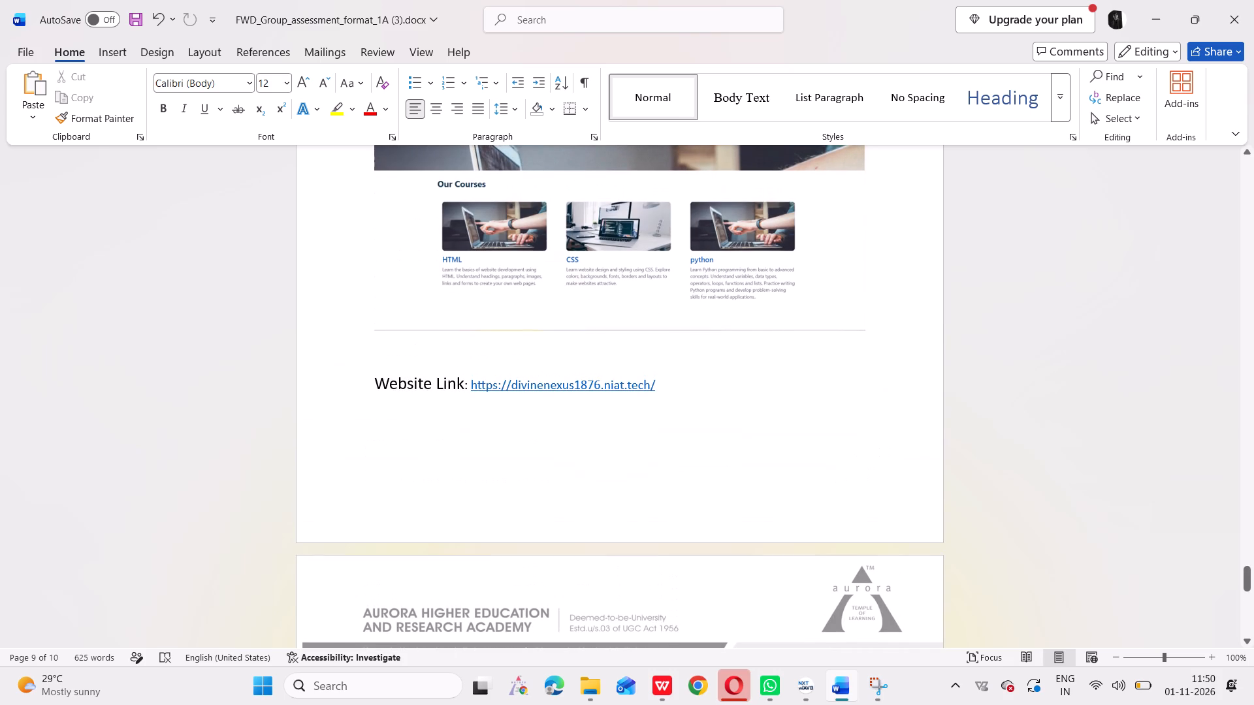
left_click(609, 225)
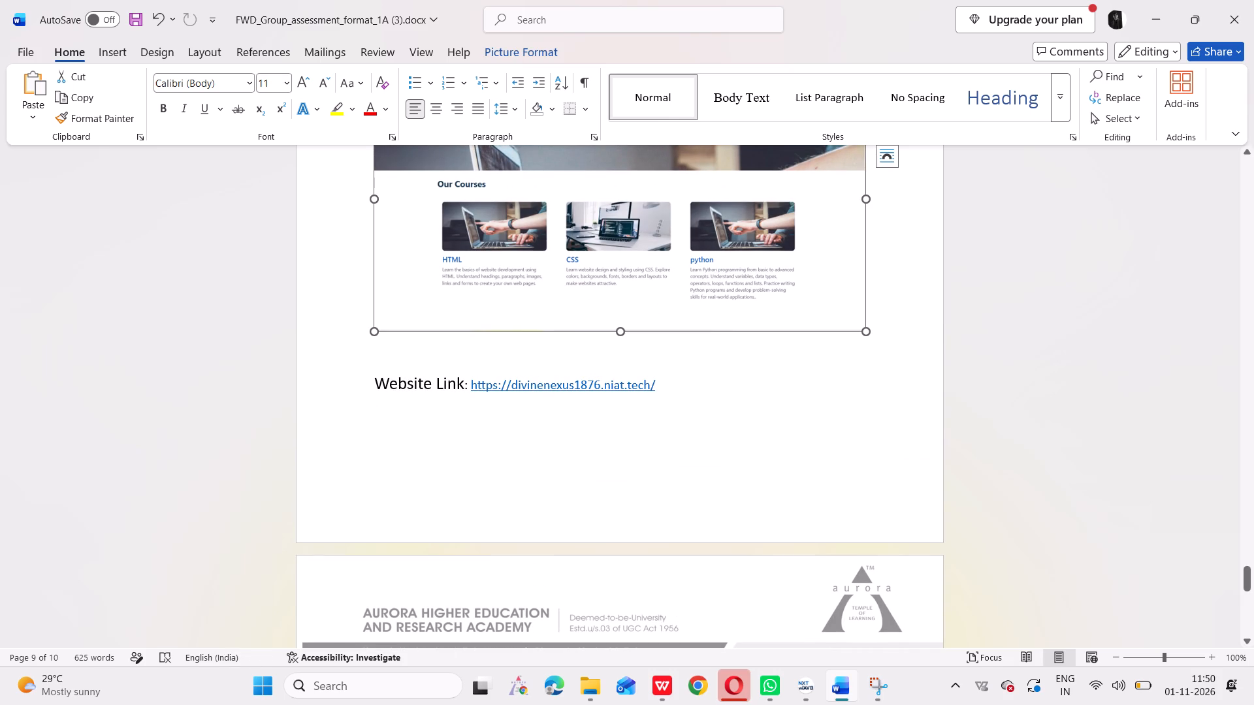
right_click(573, 240)
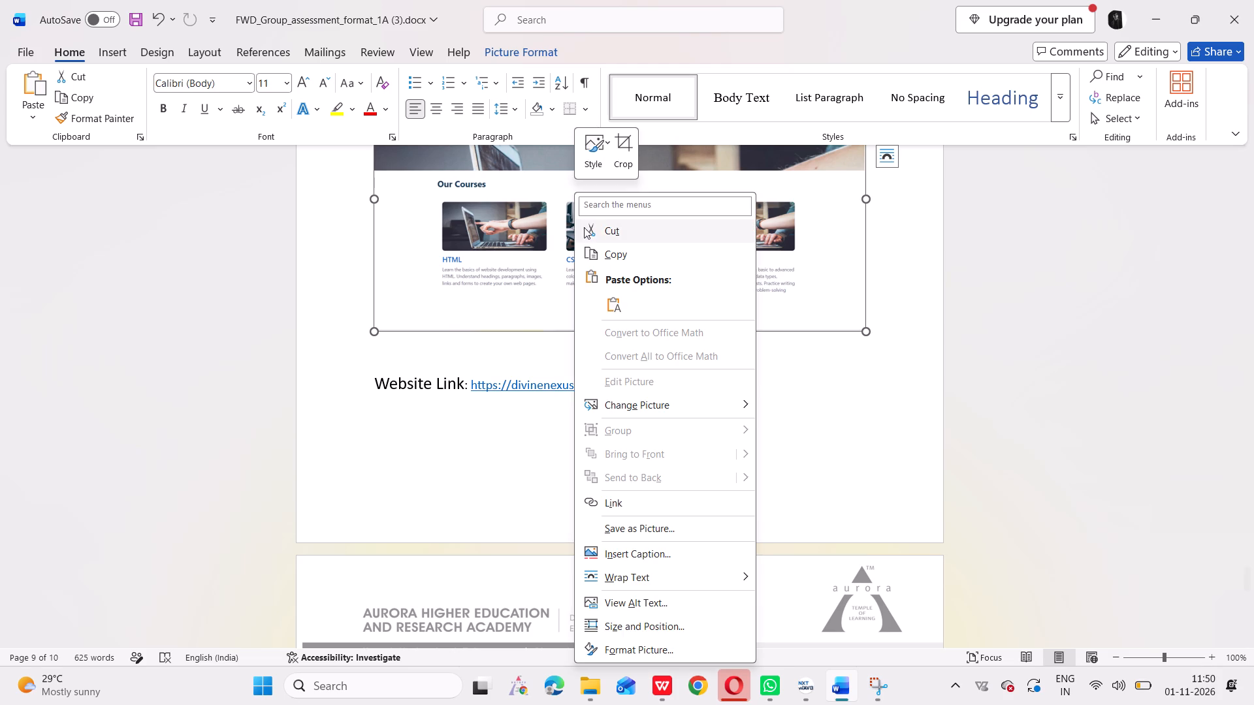
left_click(596, 226)
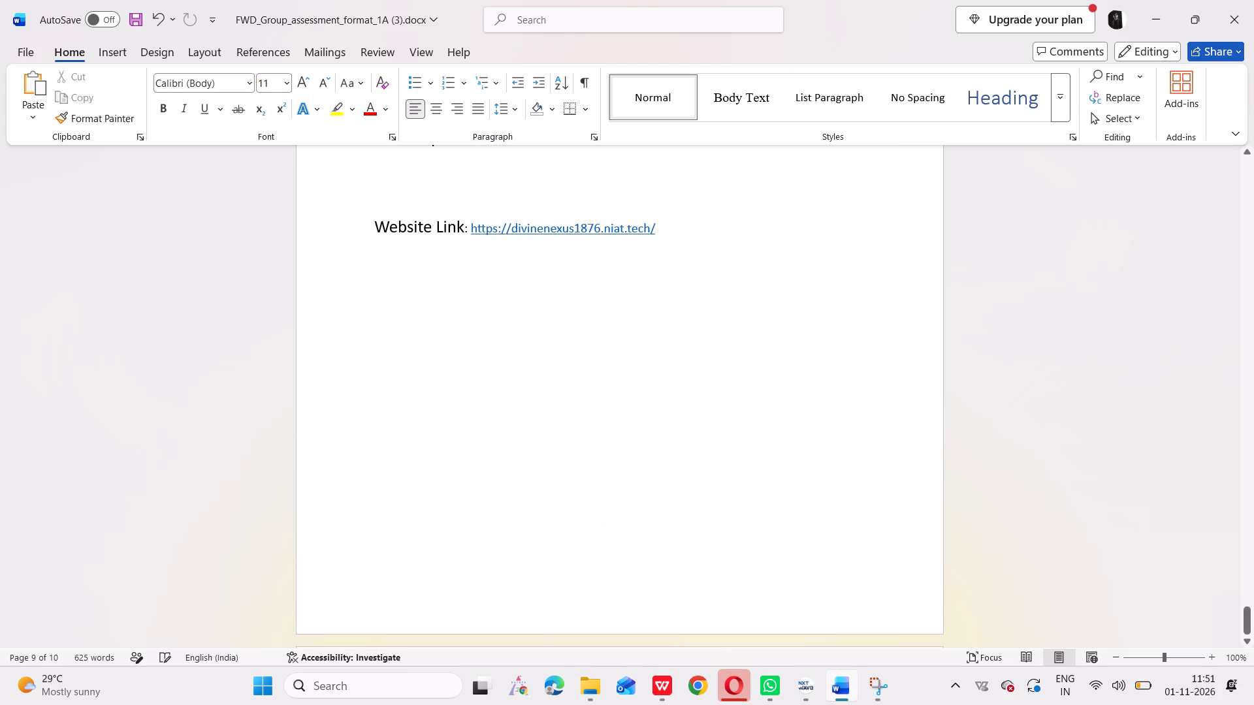
scroll(575, 204, "up", 1)
left_click(393, 375)
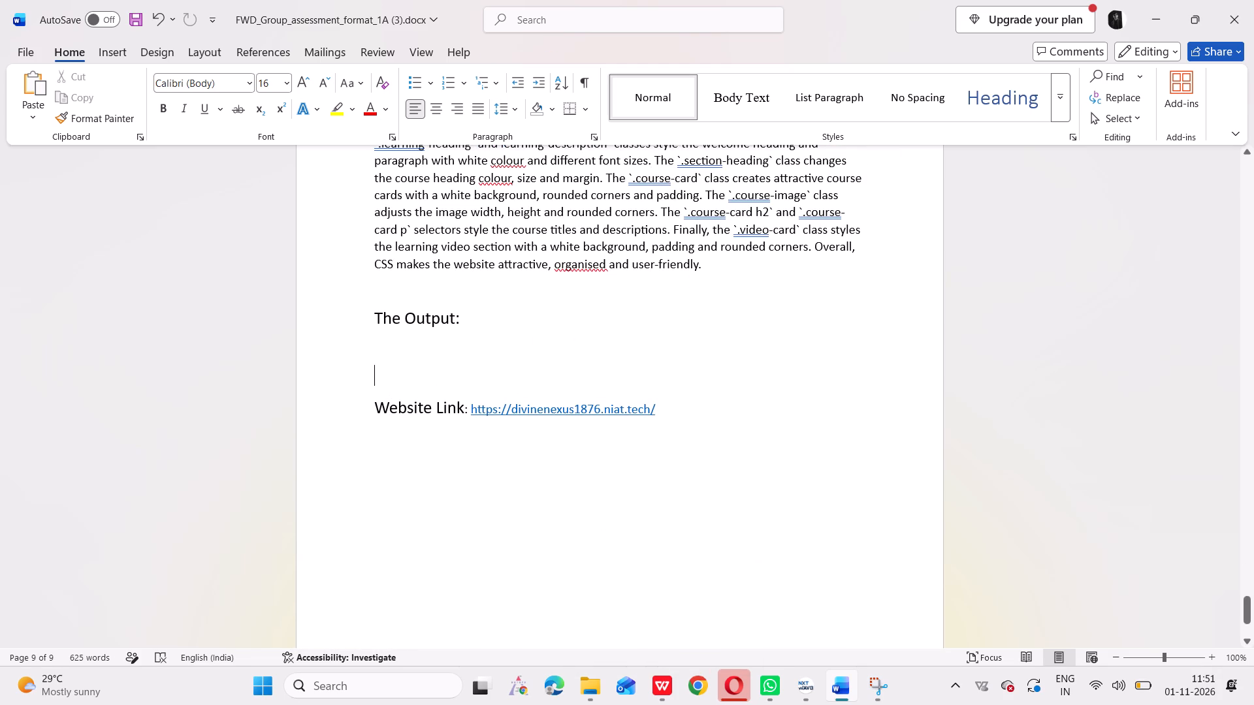
key("BackSpace")
key("BackSpace")
Move the "The Output:" heading to the line below the Website Link line.
left_click_drag(393, 375, 400, 375)
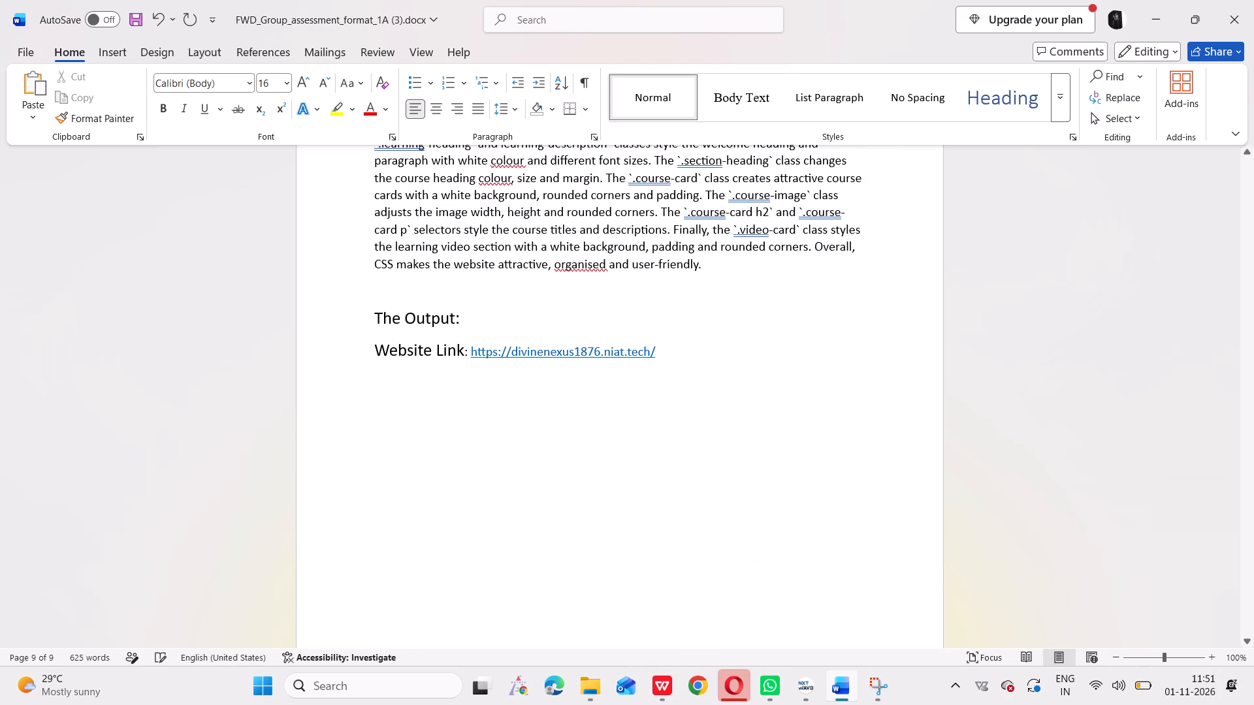
left_click_drag(400, 375, 534, 267)
left_click_drag(556, 302, 484, 302)
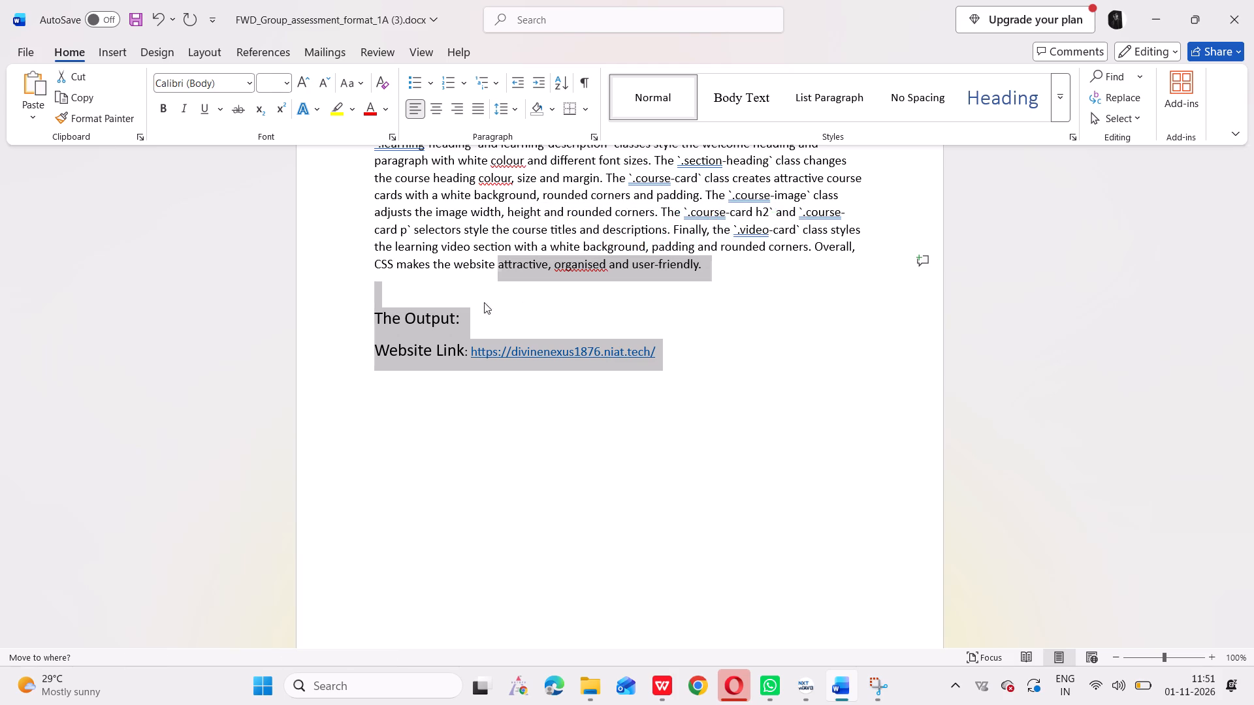
left_click(484, 302)
left_click_drag(470, 317, 375, 317)
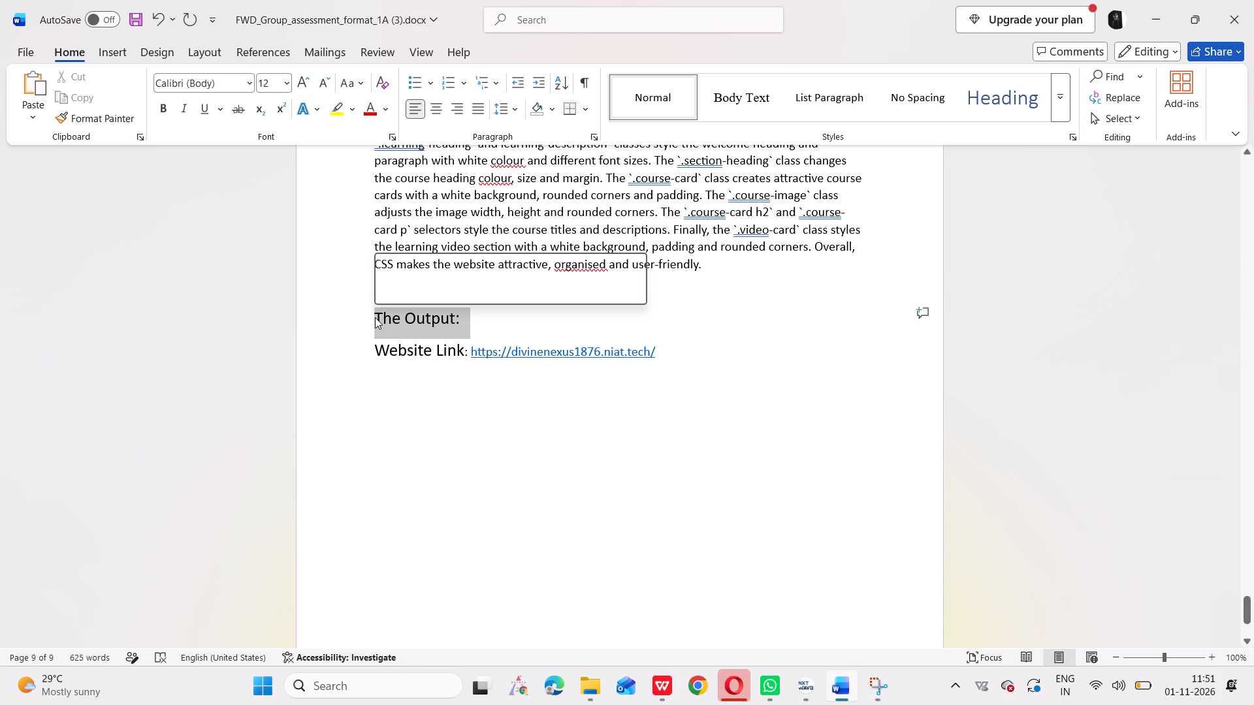
key("ctrl+c")
key("BackSpace")
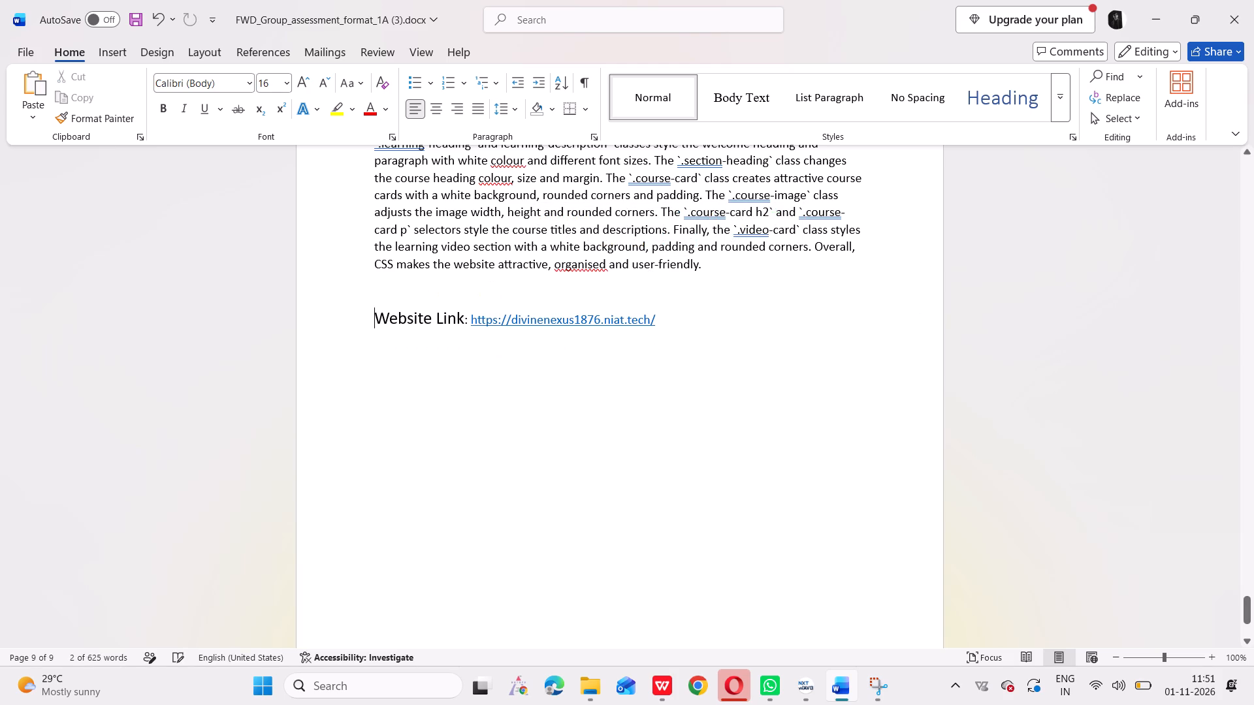
left_click(385, 345)
left_click(385, 345)
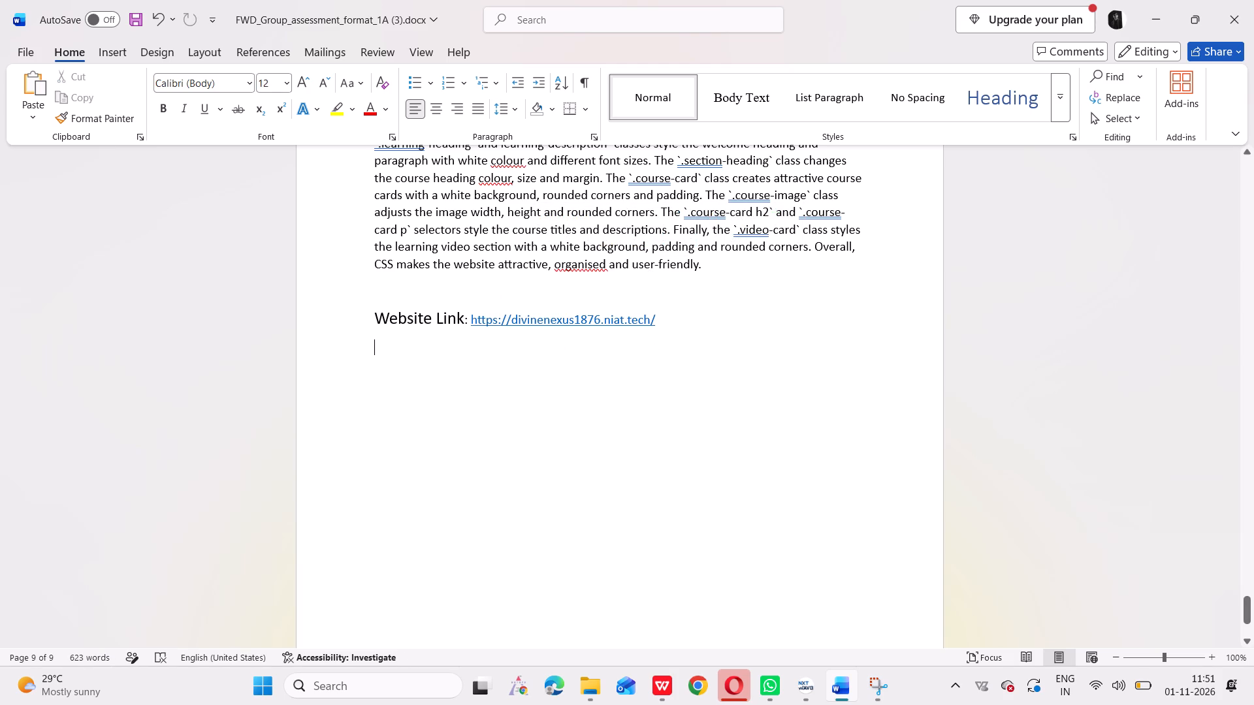
key("ctrl+v")
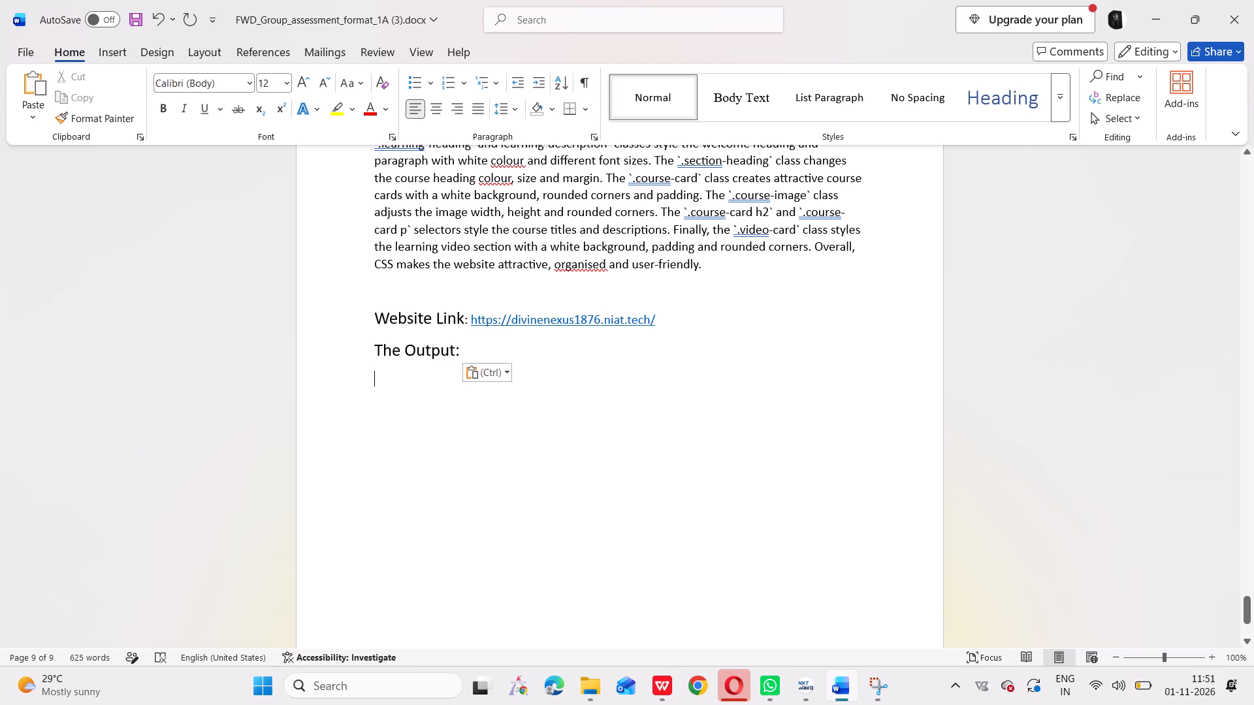
Paste the cut website screenshot from the clipboard history below the "The Output:" heading.
key("super+v")
left_click(452, 245)
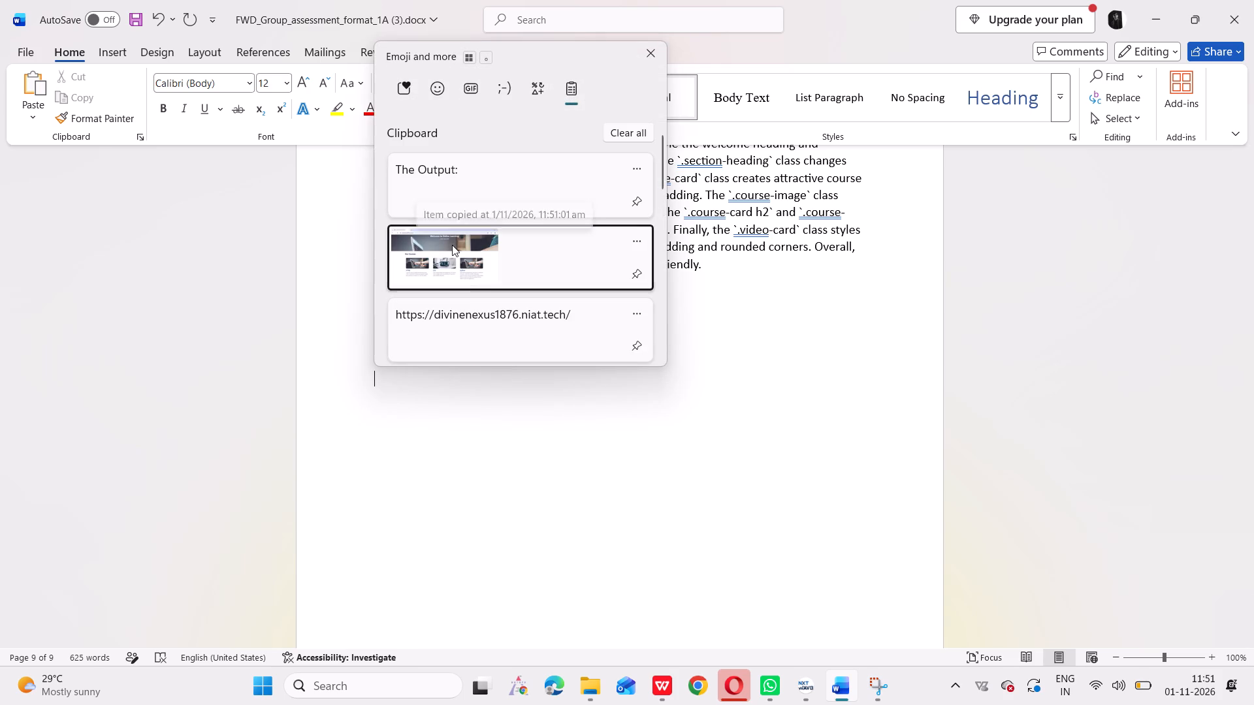
key("ctrl+v")
left_click(452, 245)
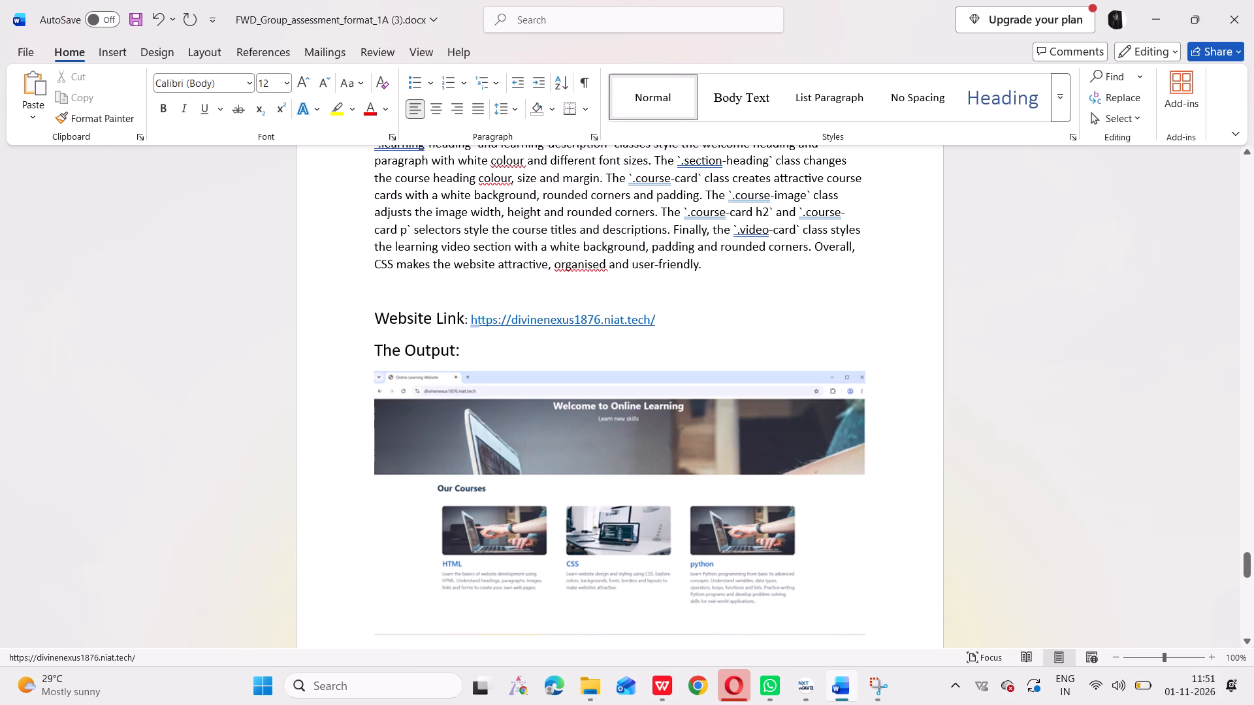
right_click(617, 322)
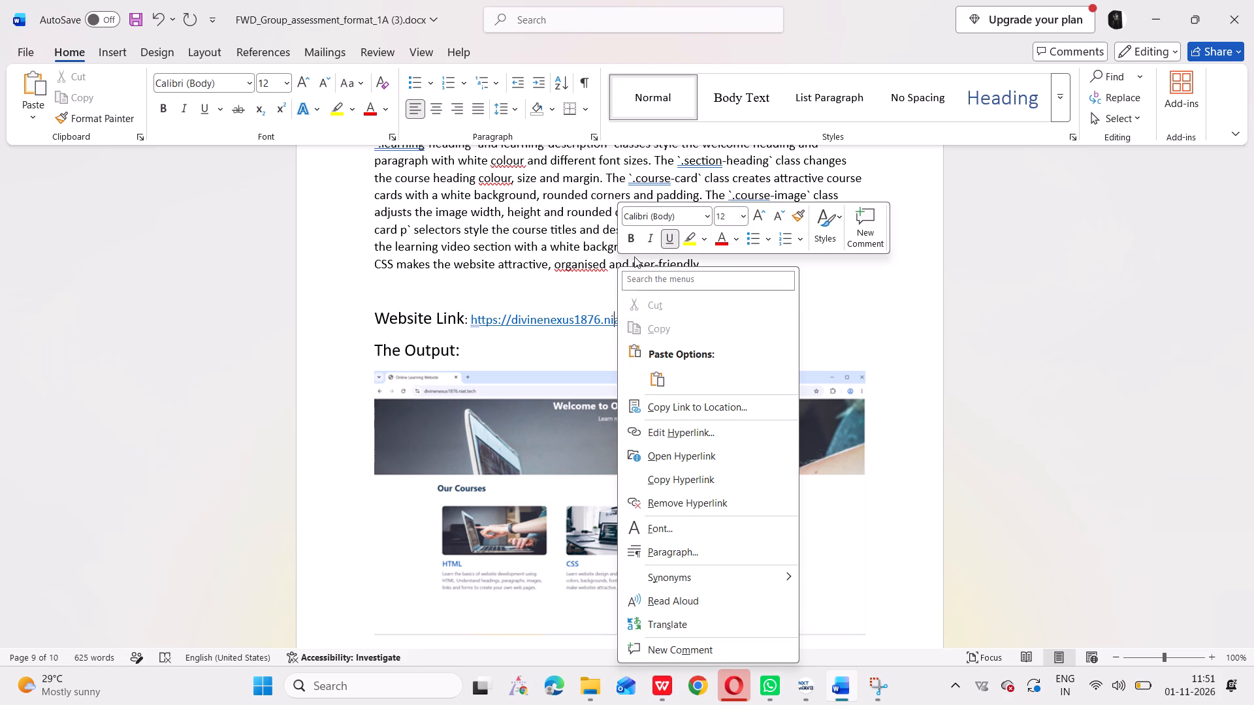
left_click(564, 321)
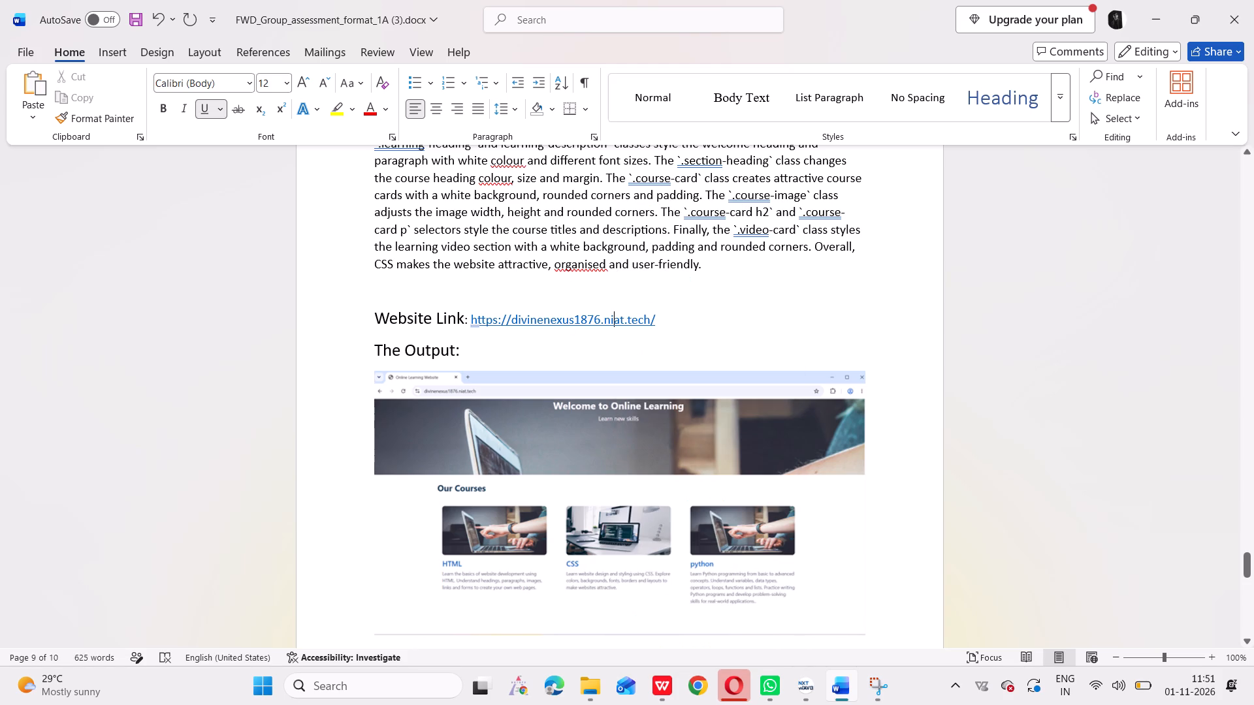
left_click(564, 321)
left_click(564, 321)
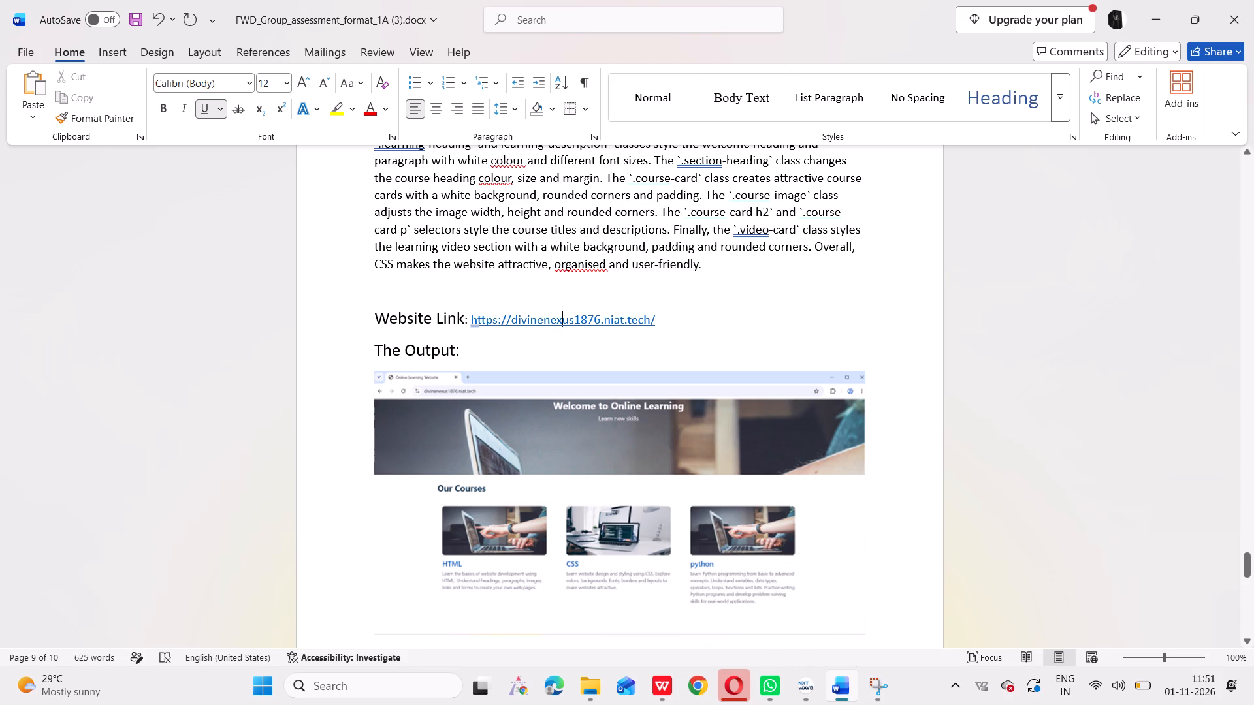
right_click(564, 321)
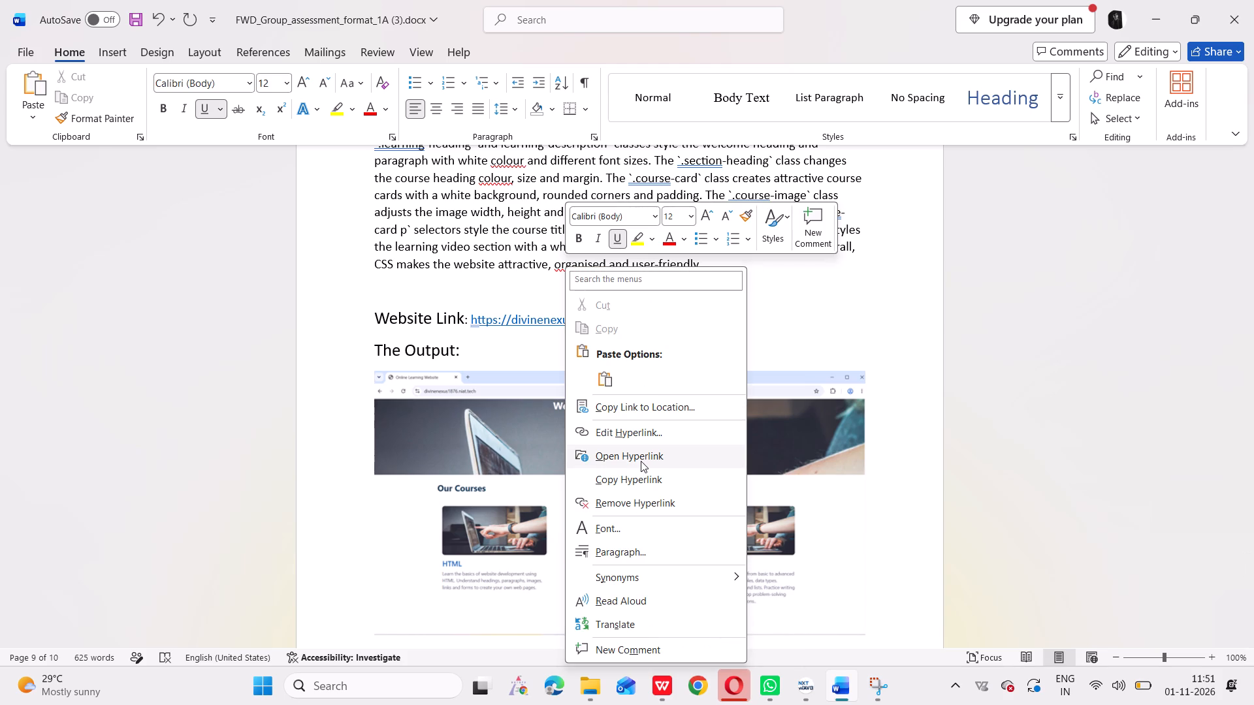
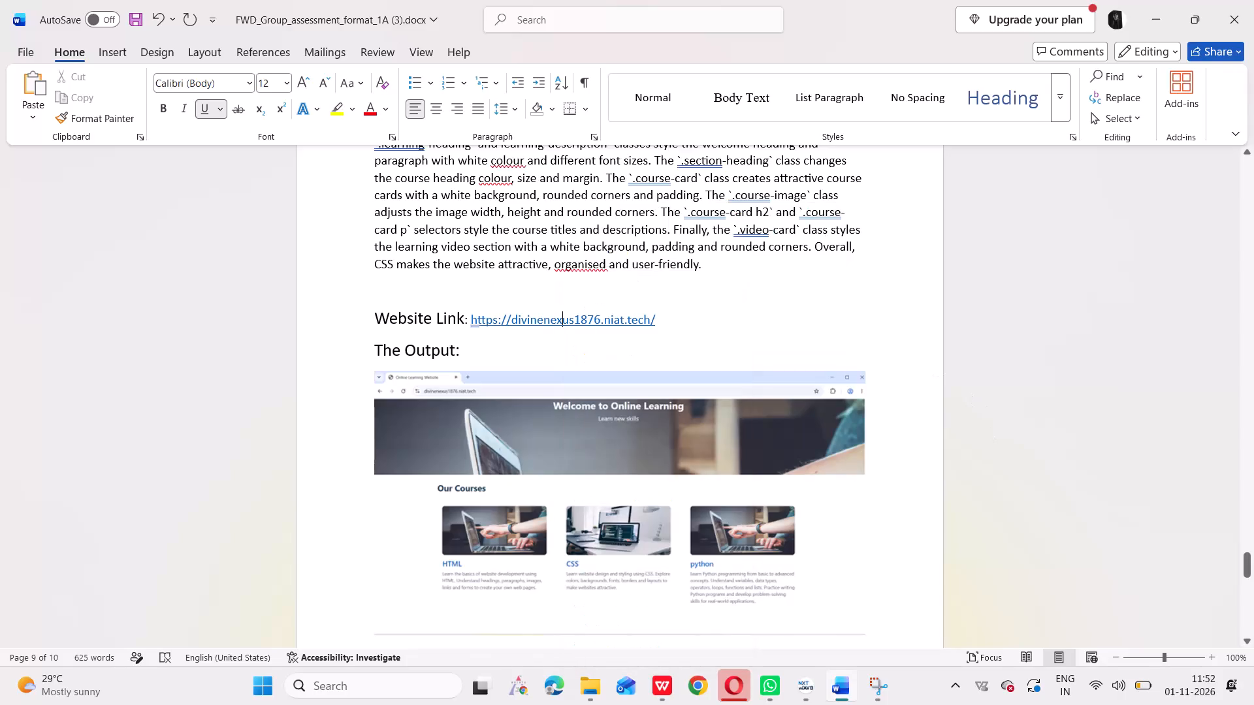
scroll(694, 407, "up", 9)
scroll(694, 407, "down", 19)
scroll(694, 407, "up", 3)
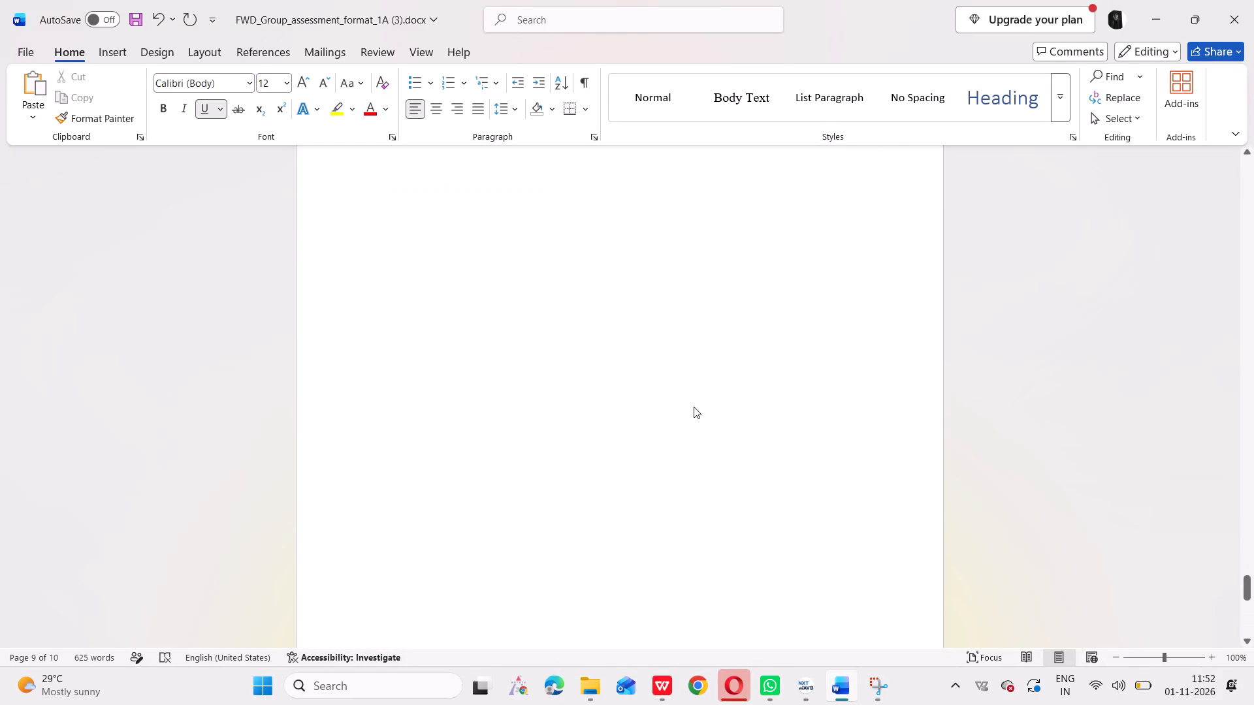
scroll(694, 407, "up", 3)
scroll(694, 407, "down", 2)
scroll(694, 407, "up", 2)
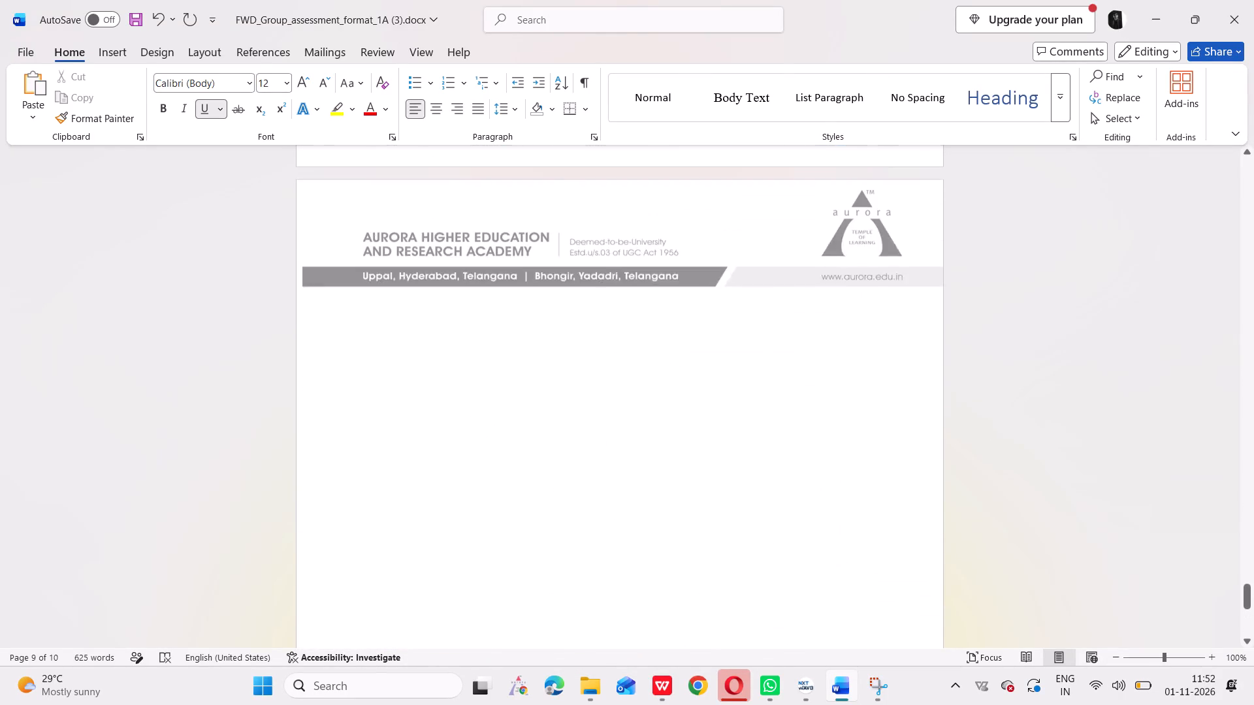
scroll(694, 407, "up", 4)
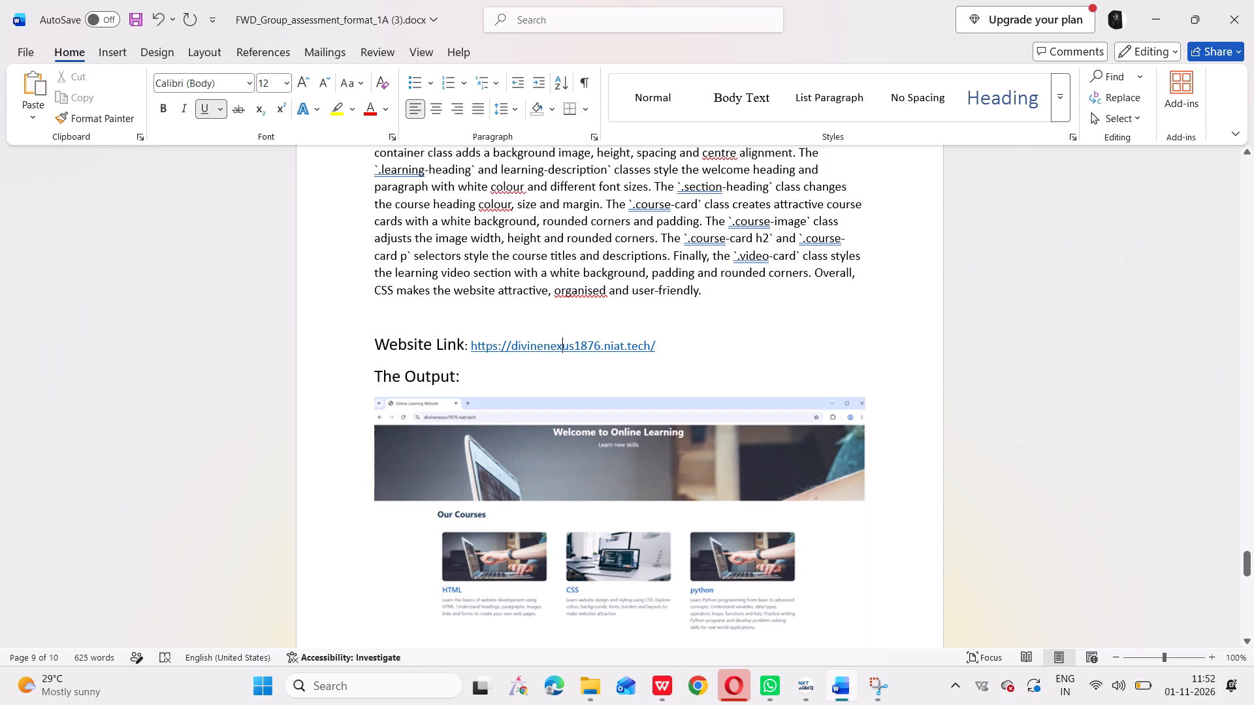
double_click(583, 354)
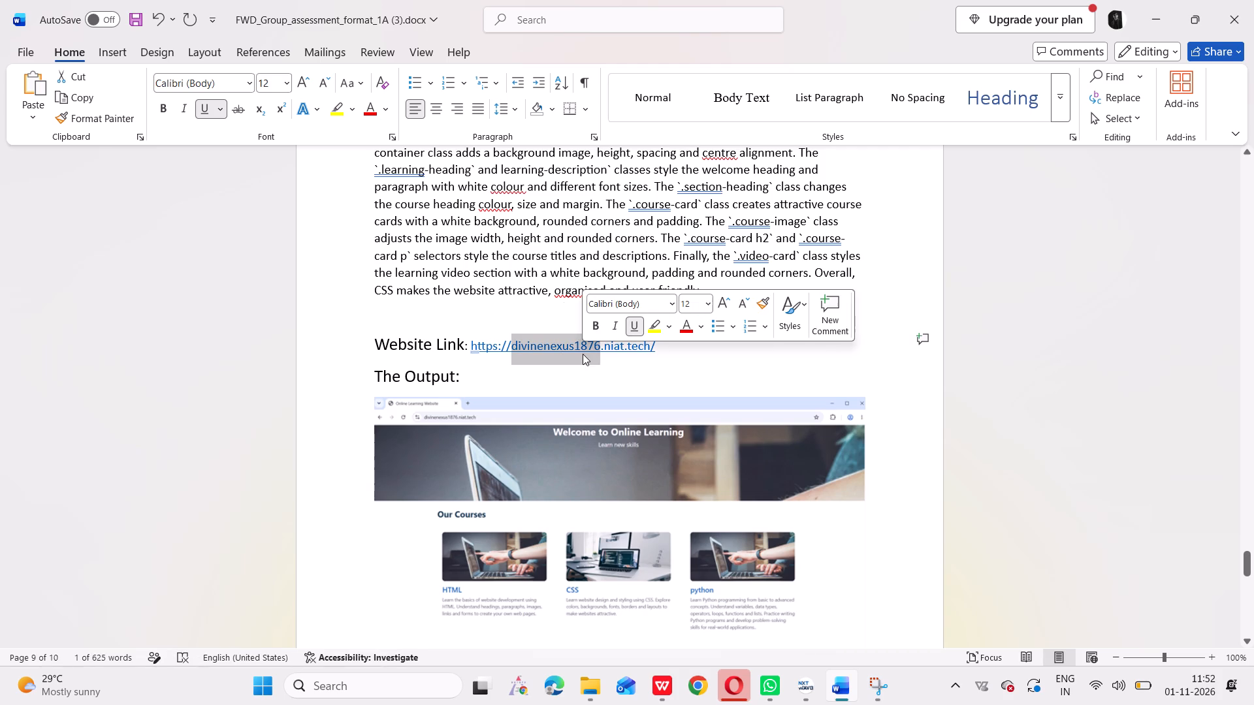
left_click(547, 354)
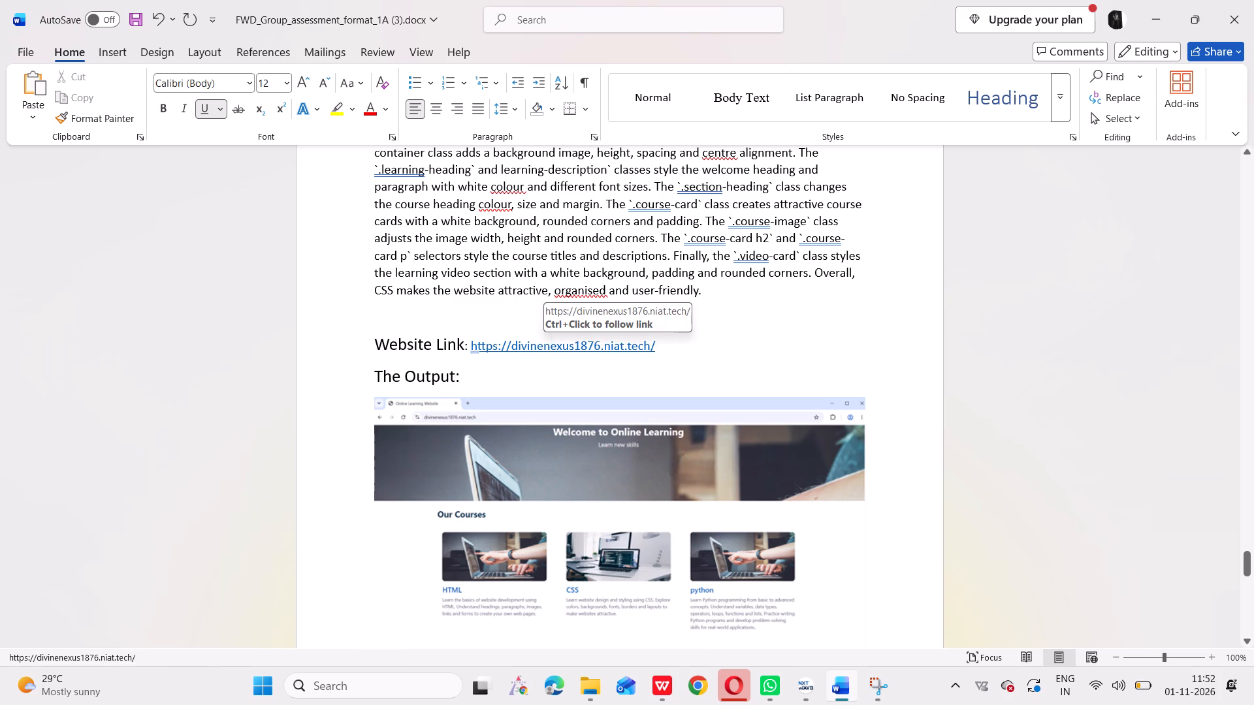
right_click(540, 347)
left_click(647, 452)
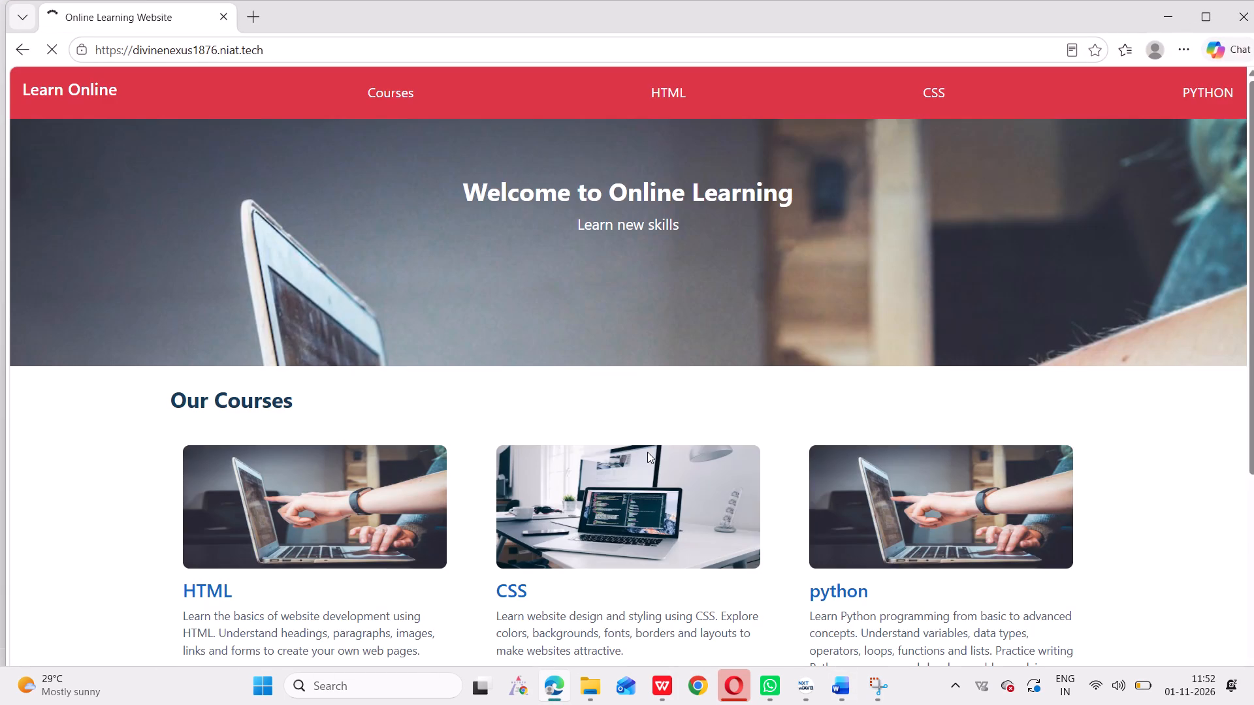
left_click(218, 18)
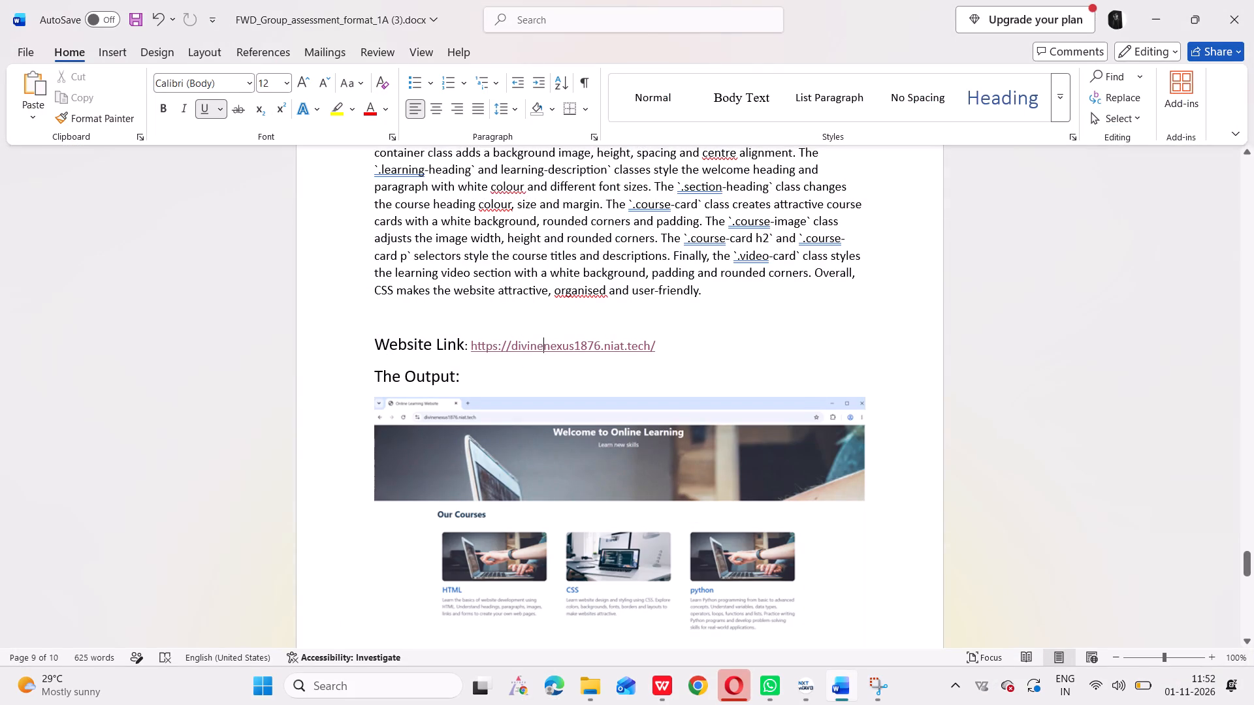
Copy the "The Output:" heading with its website screenshot and paste it on a new line directly below the CSS Explanation paragraph.
left_click_drag(373, 367, 496, 465)
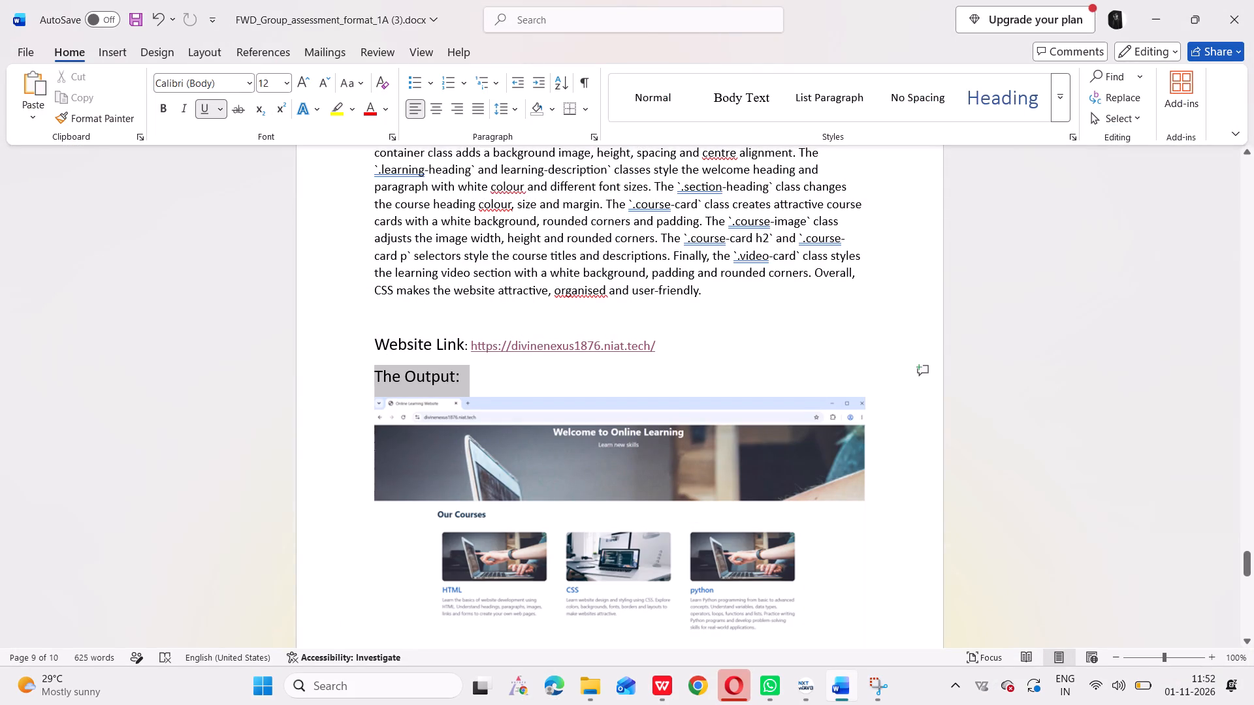
left_click_drag(496, 465, 749, 702)
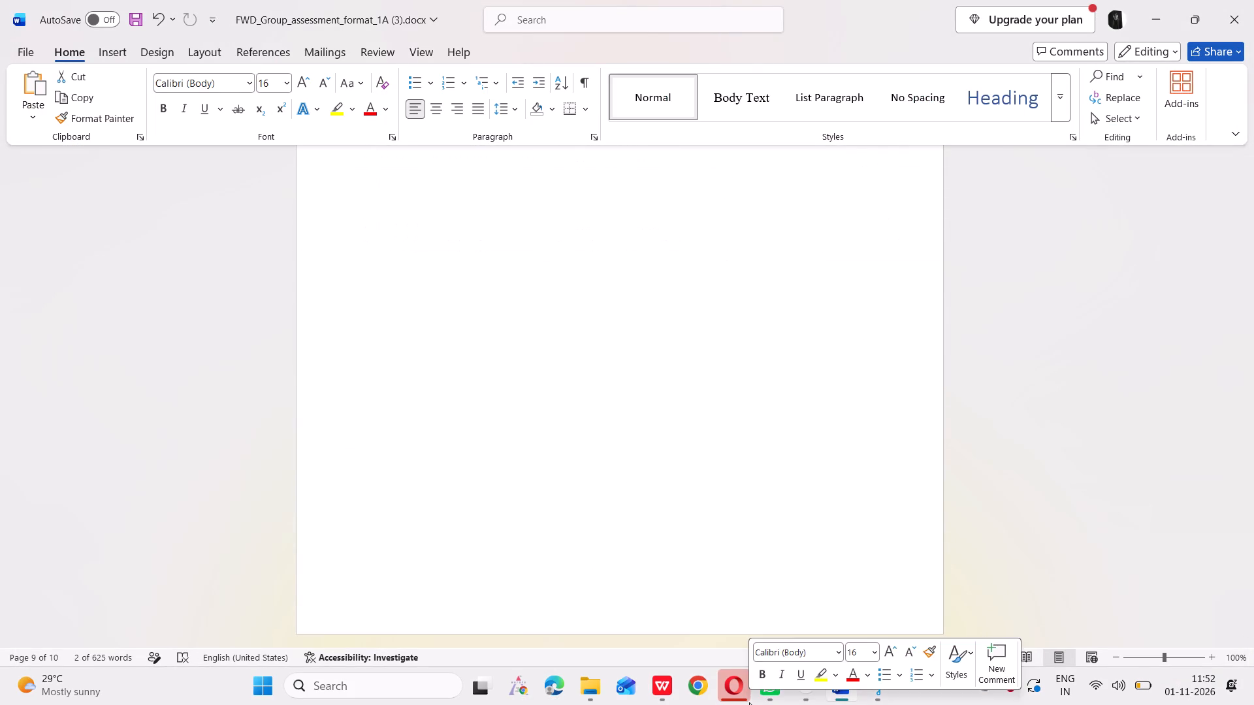
key("ctrl+c")
scroll(749, 702, "up", 8)
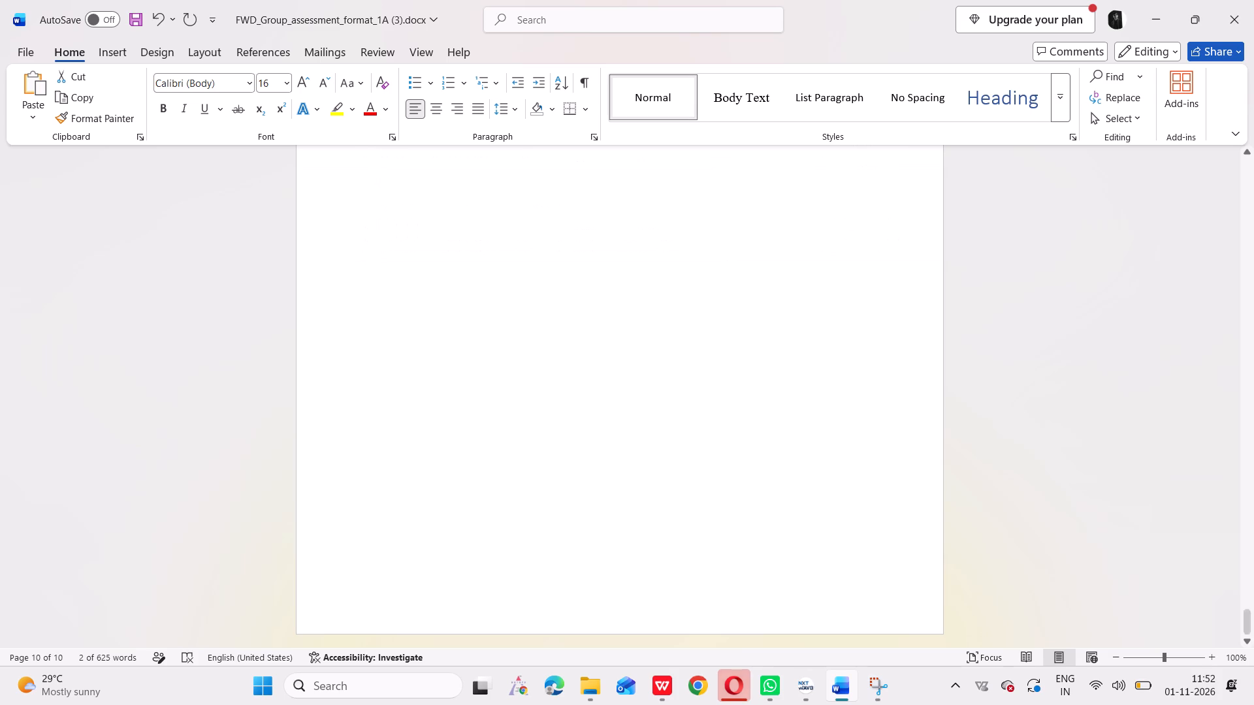
scroll(699, 488, "up", 5)
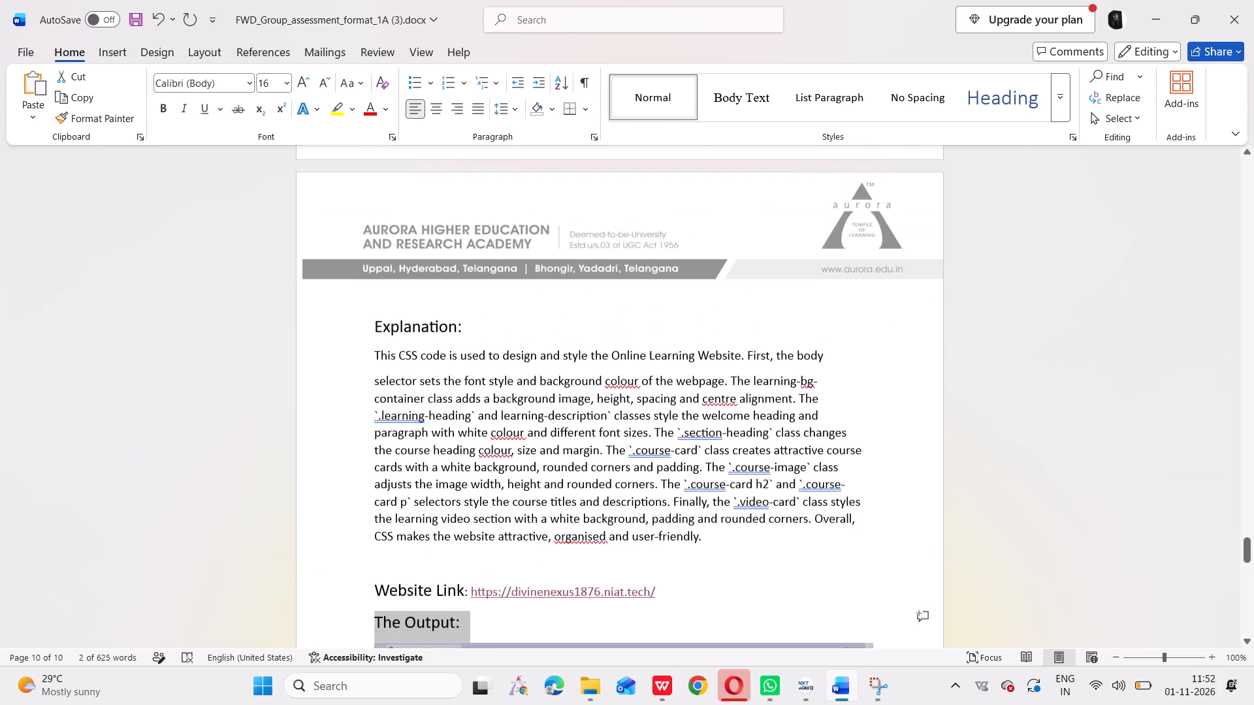
scroll(699, 497, "up", 1)
left_click(700, 561)
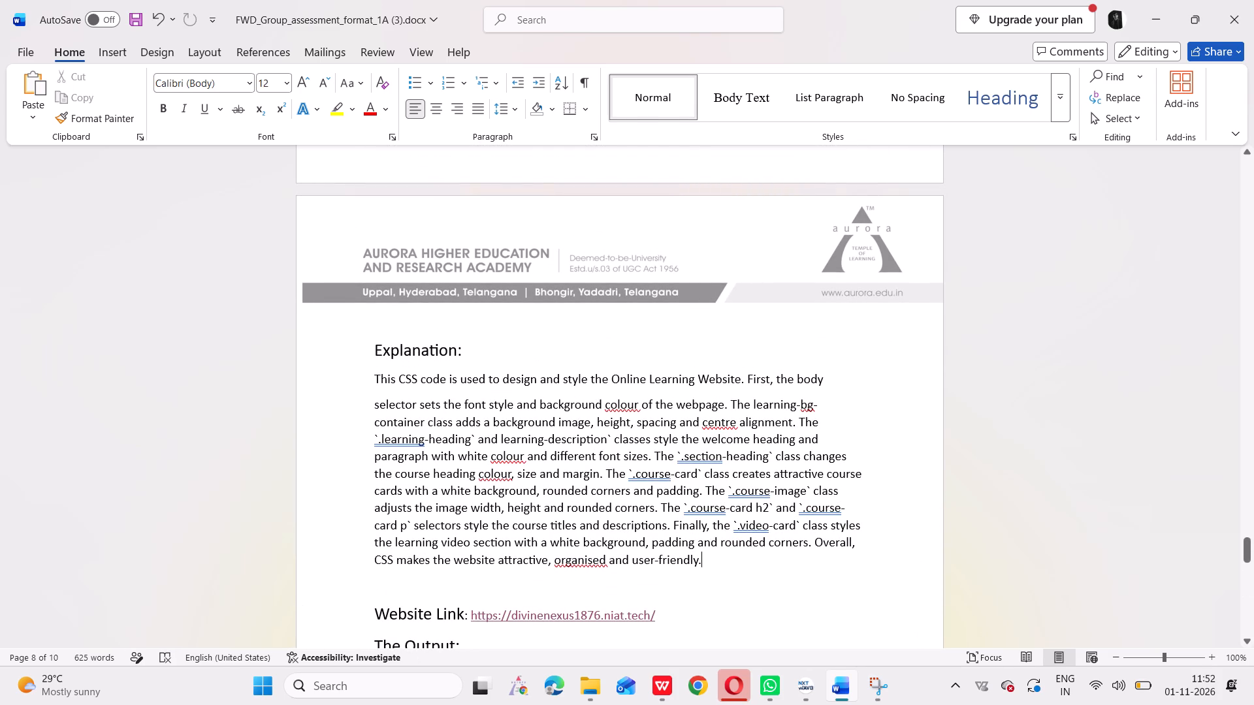
key("Return")
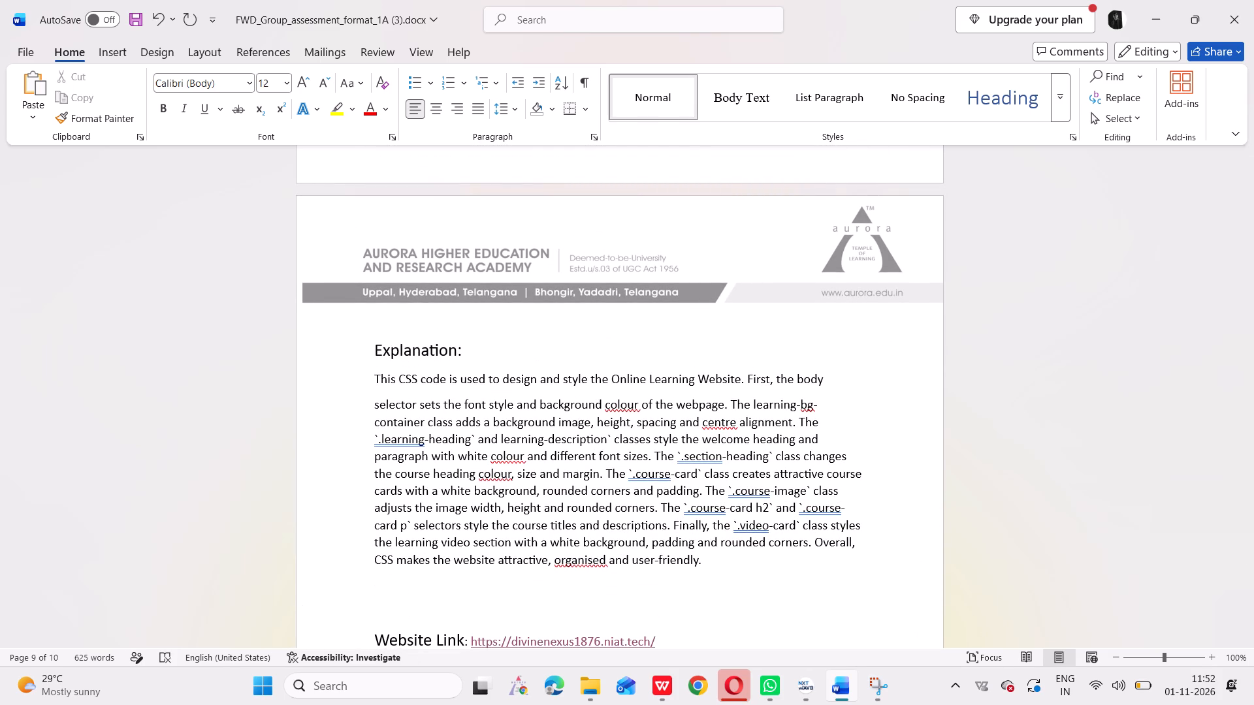
key("ctrl+v")
Delete the pasted heading and screenshot together with the Website Link line and the original "The Output:" heading, keeping the original screenshot.
scroll(700, 561, "up", 3)
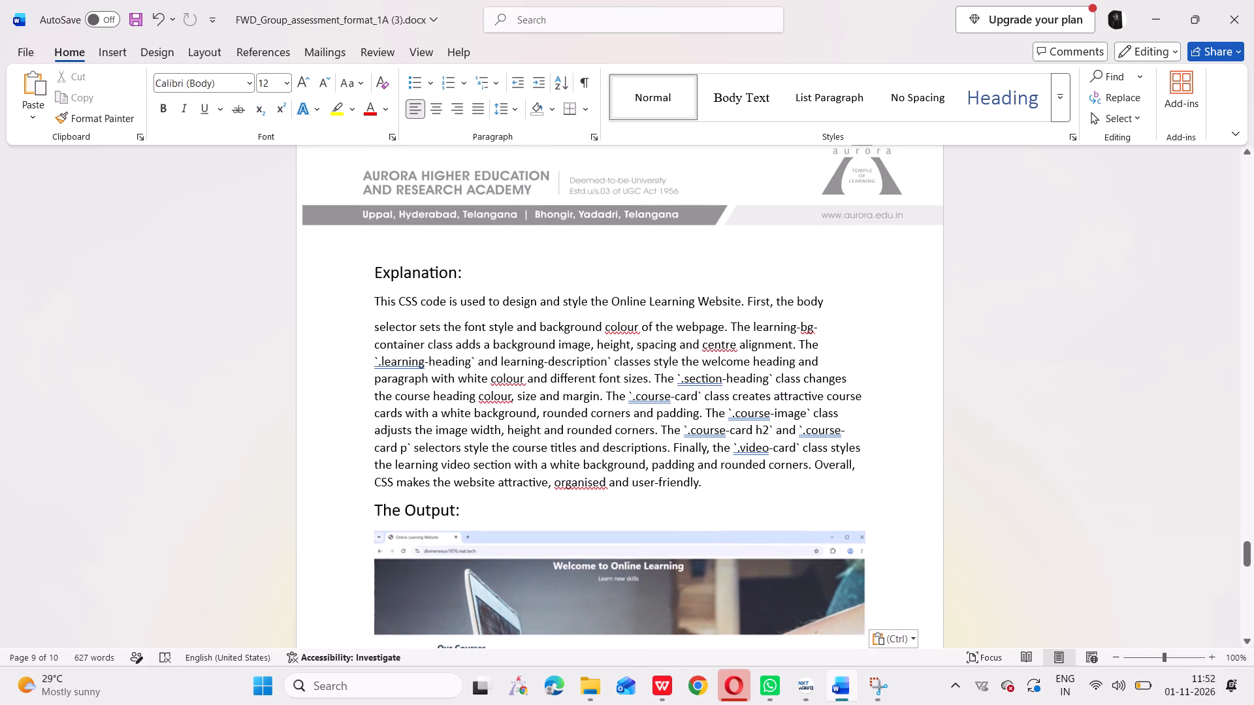
left_click_drag(374, 507, 651, 704)
key("BackSpace")
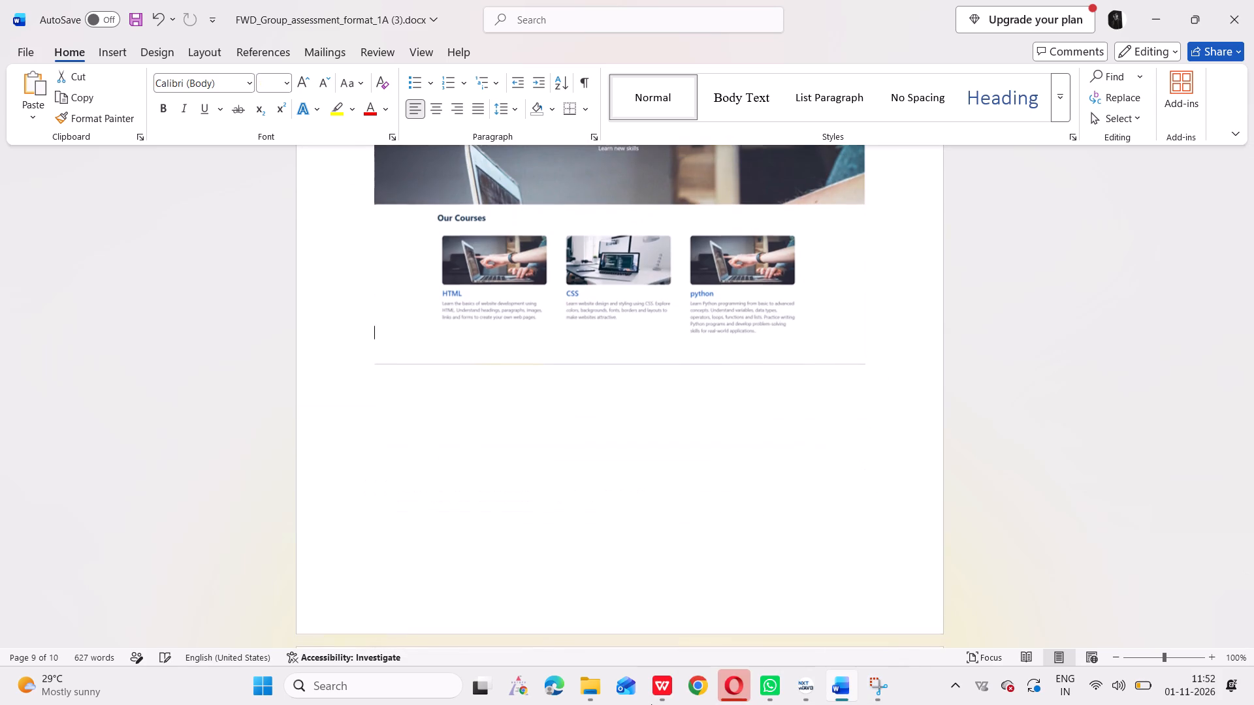
Review the closing pages from the CSS code and its screenshots through the Explanation paragraph and website screenshot.
scroll(651, 704, "up", 3)
scroll(742, 471, "up", 2)
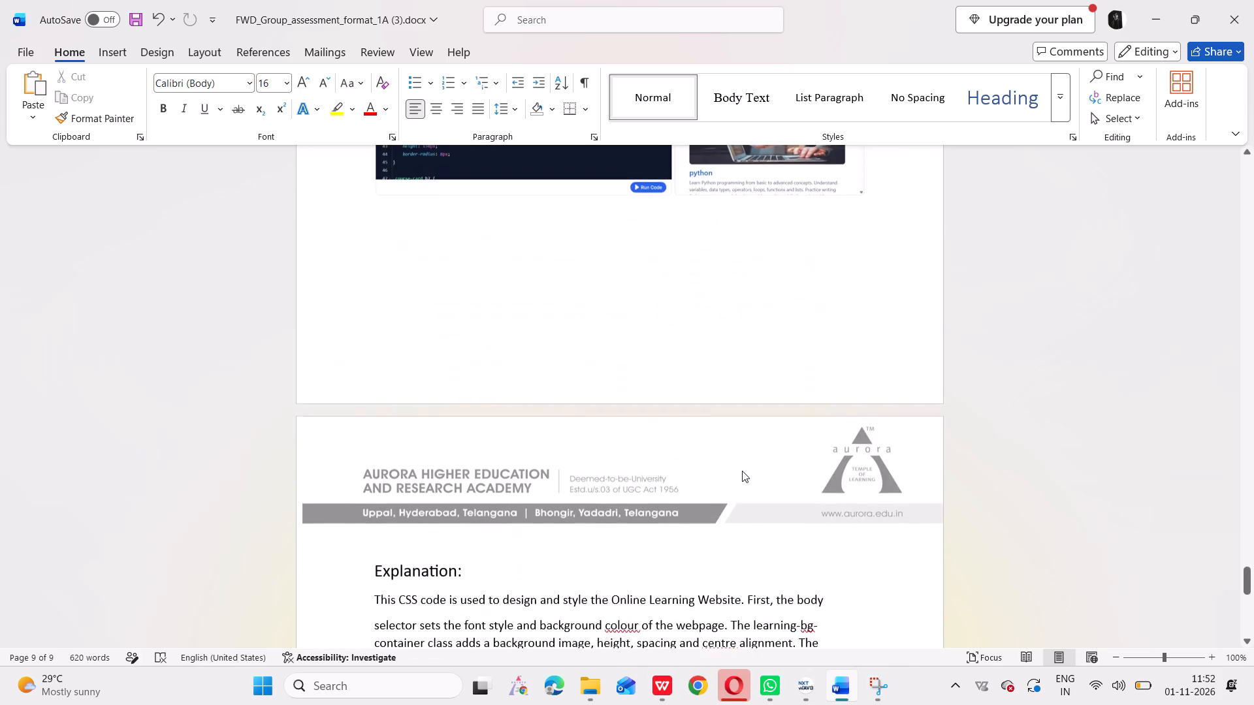
scroll(742, 471, "up", 3)
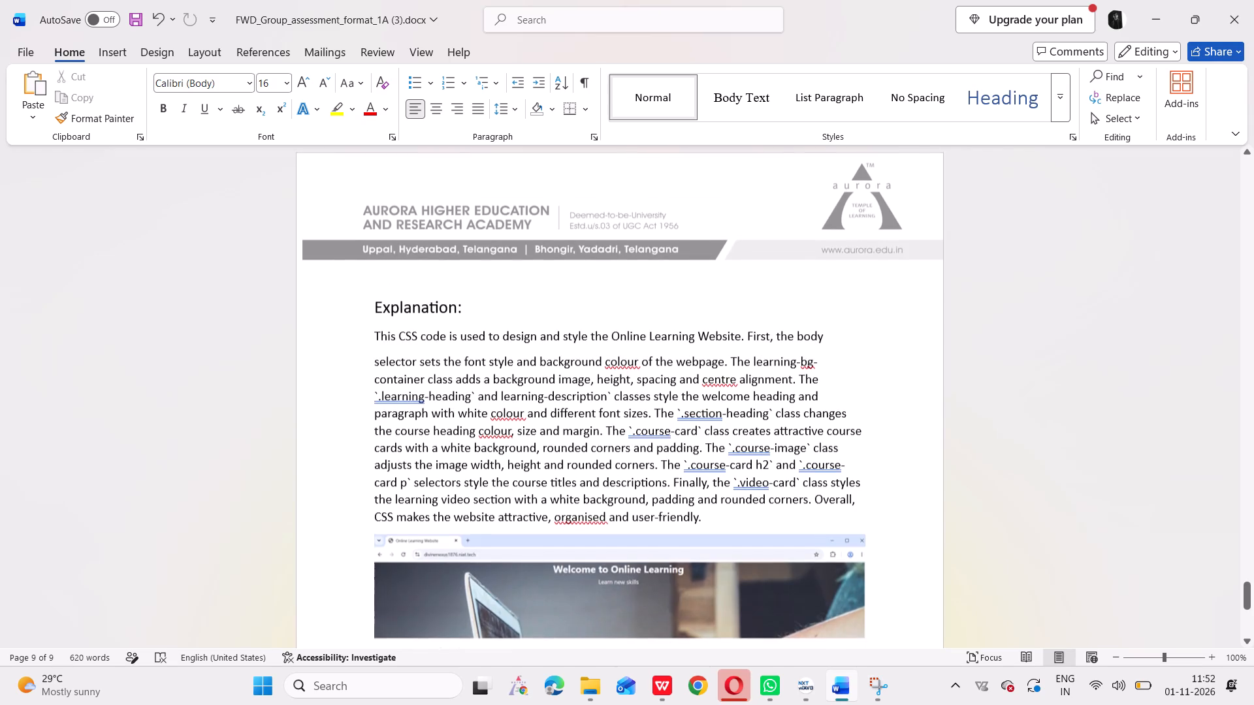
scroll(742, 471, "up", 1)
scroll(742, 471, "down", 8)
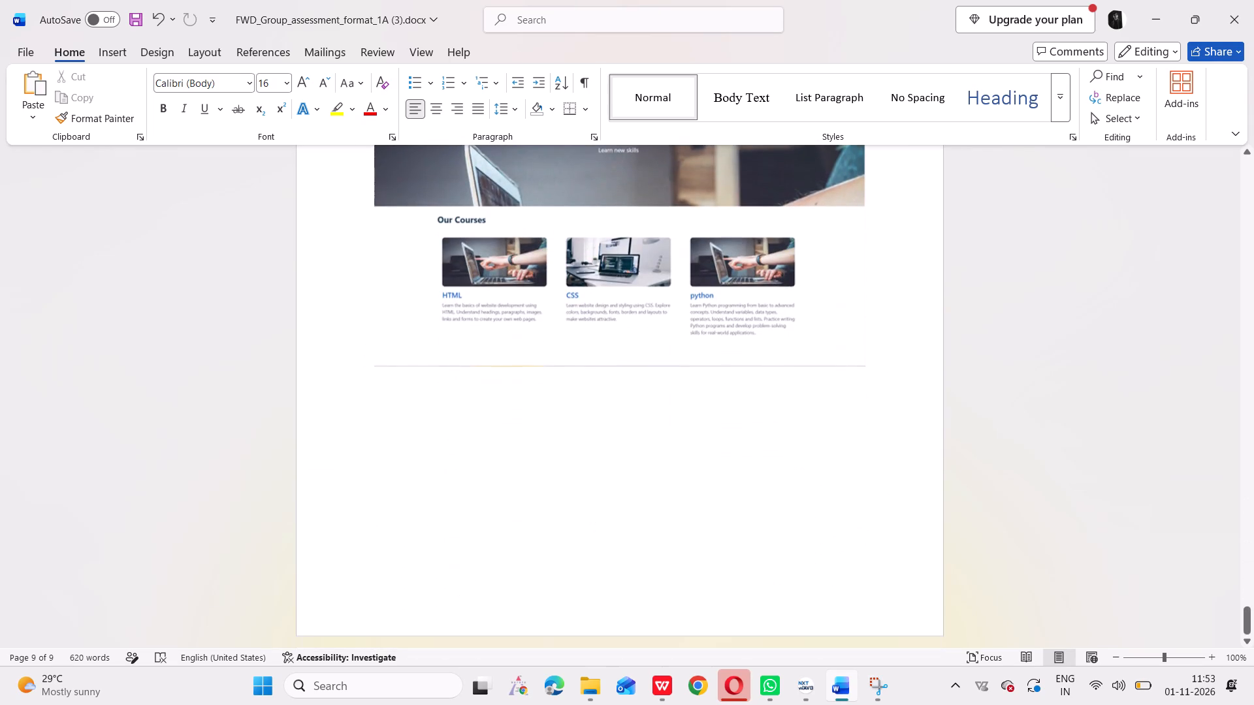
scroll(742, 471, "down", 6)
scroll(742, 471, "up", 7)
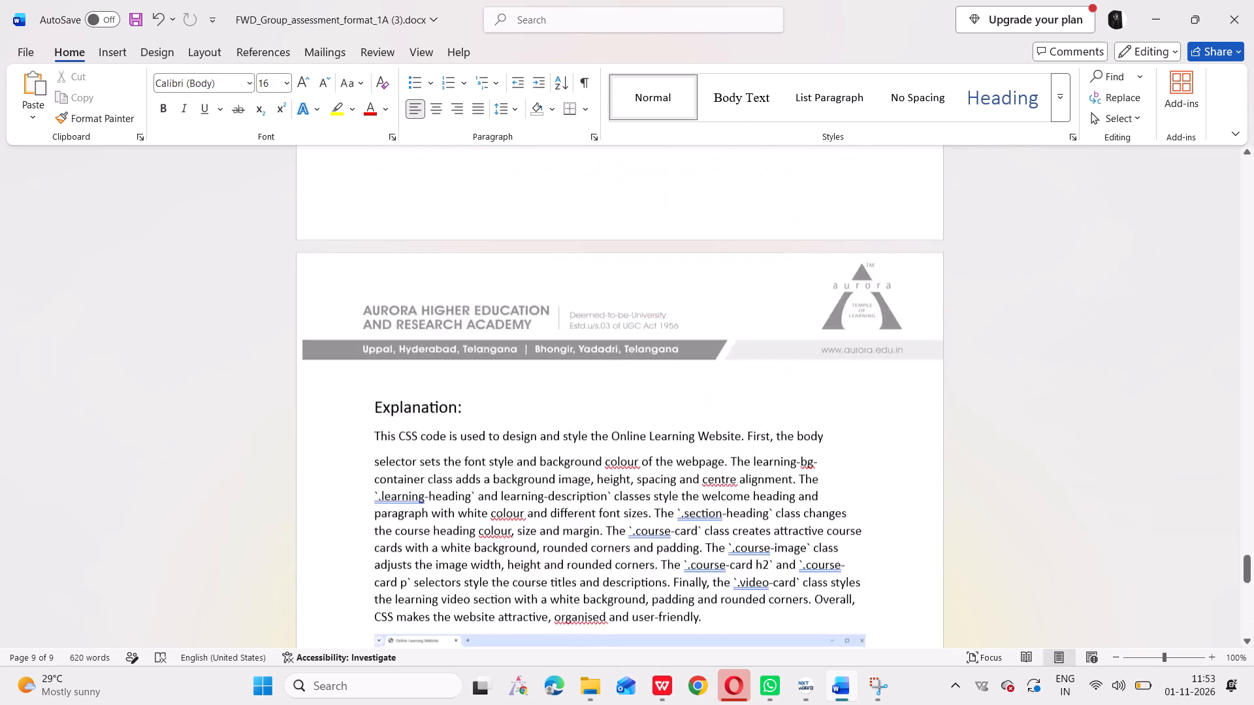
scroll(742, 471, "down", 13)
scroll(742, 471, "down", 9)
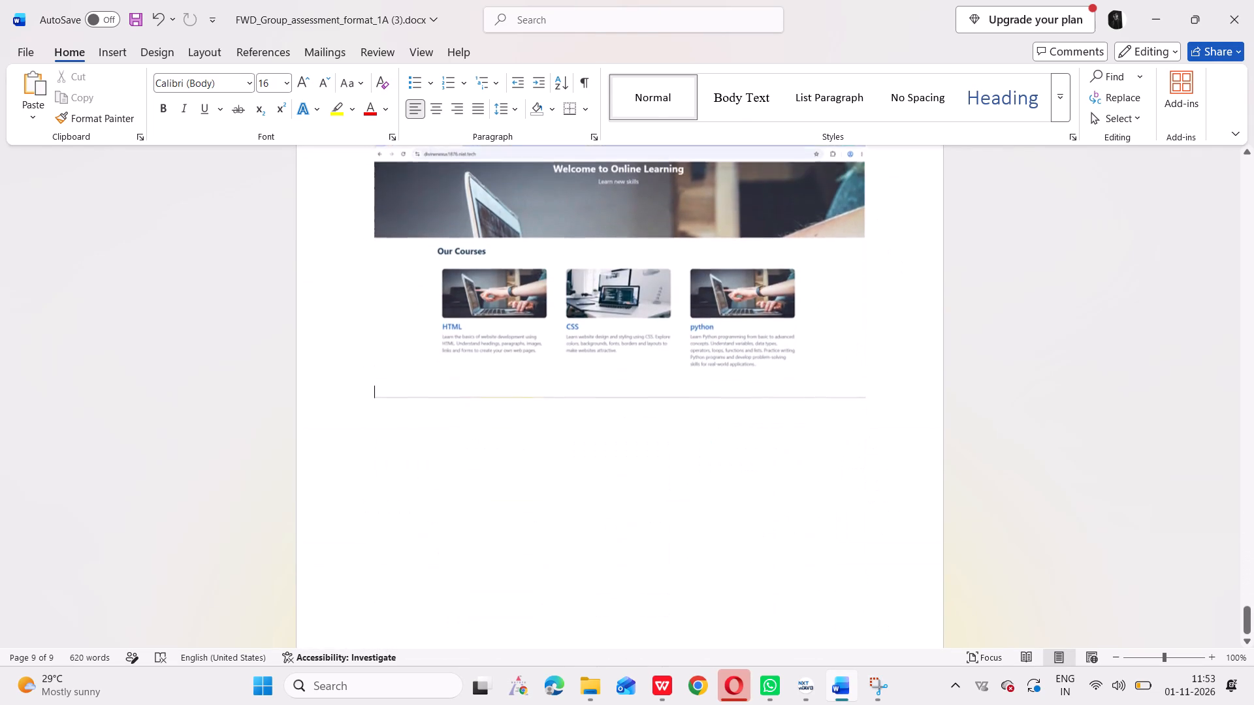
scroll(742, 471, "down", 3)
scroll(742, 471, "up", 3)
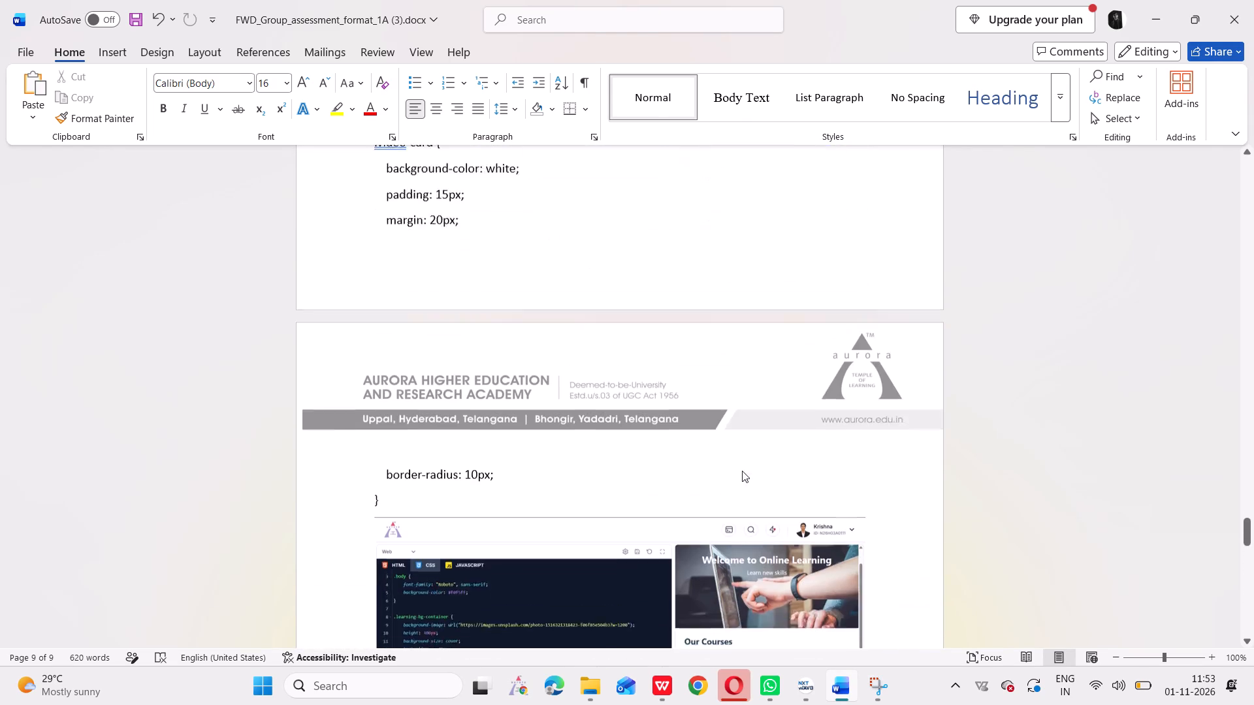
scroll(742, 471, "down", 1)
scroll(669, 439, "down", 1)
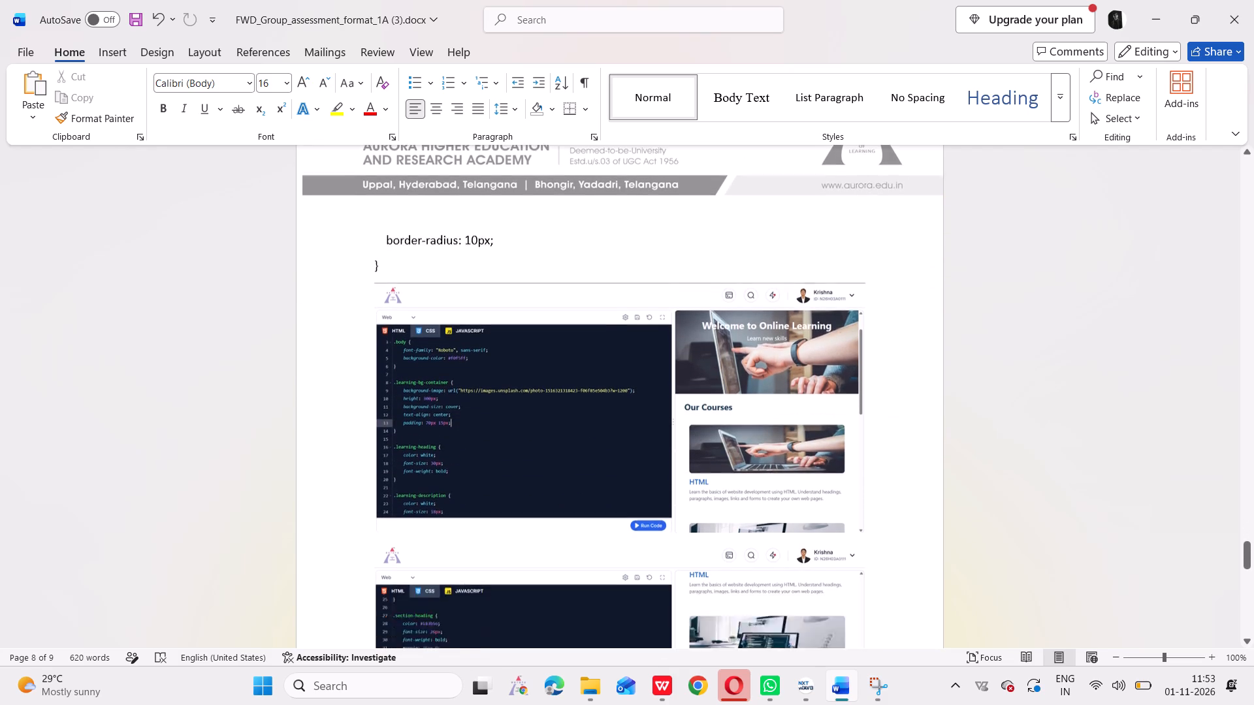
scroll(669, 439, "down", 4)
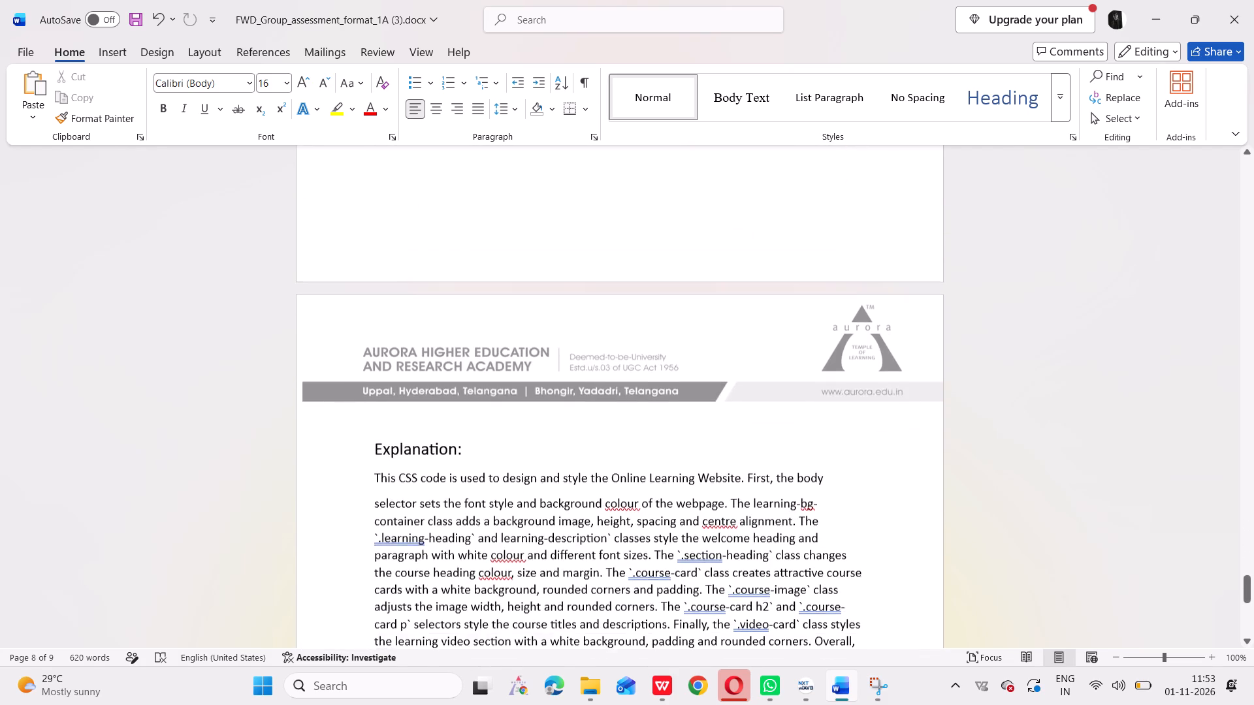
scroll(669, 439, "down", 1)
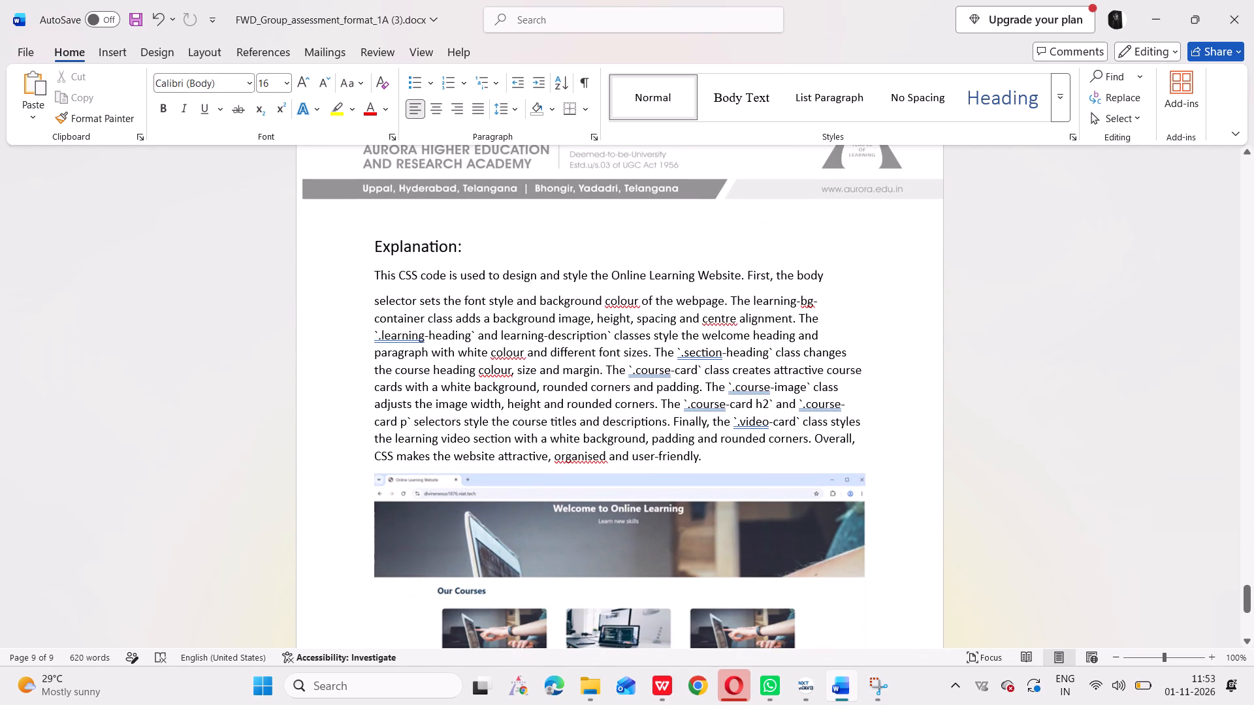
Add two lines below the Explanation paragraph and paste the "The Output:" heading with its website screenshot from the clipboard history.
left_click(705, 453)
key("Return")
key("Return")
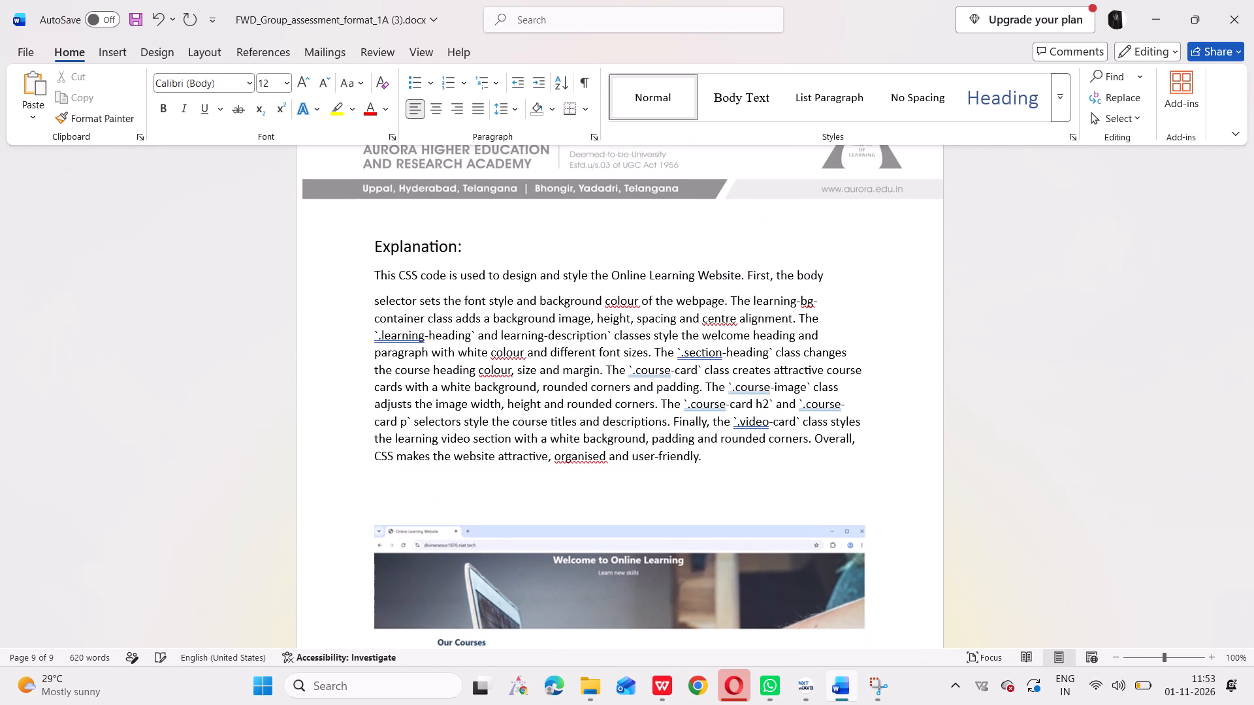
key("super+v")
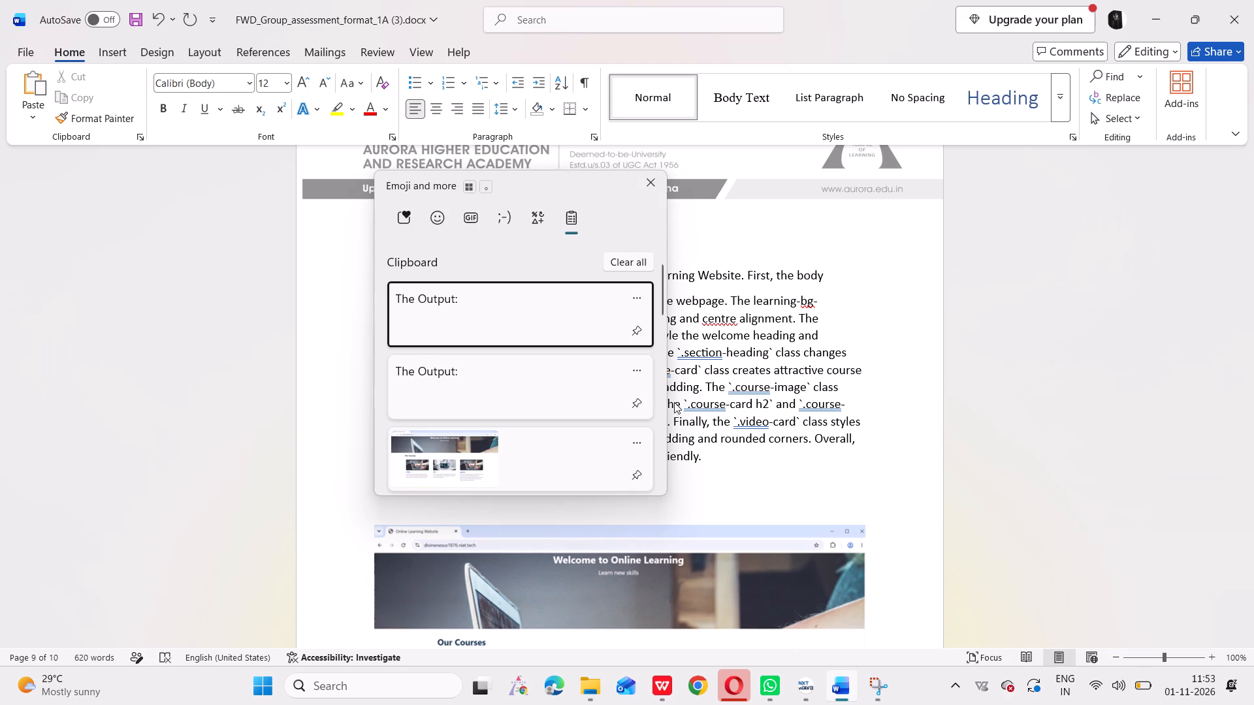
left_click(515, 328)
key("ctrl+v")
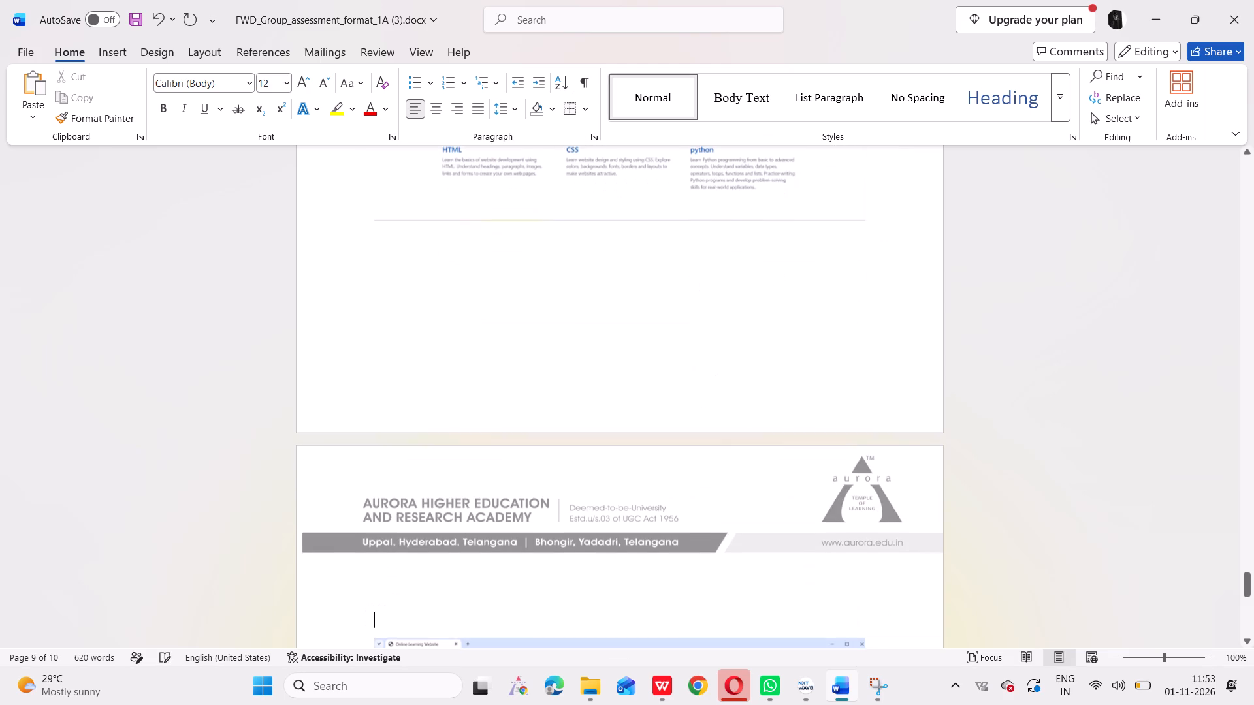
Cut the duplicate website screenshot from the last page.
scroll(555, 275, "up", 2)
scroll(555, 275, "down", 2)
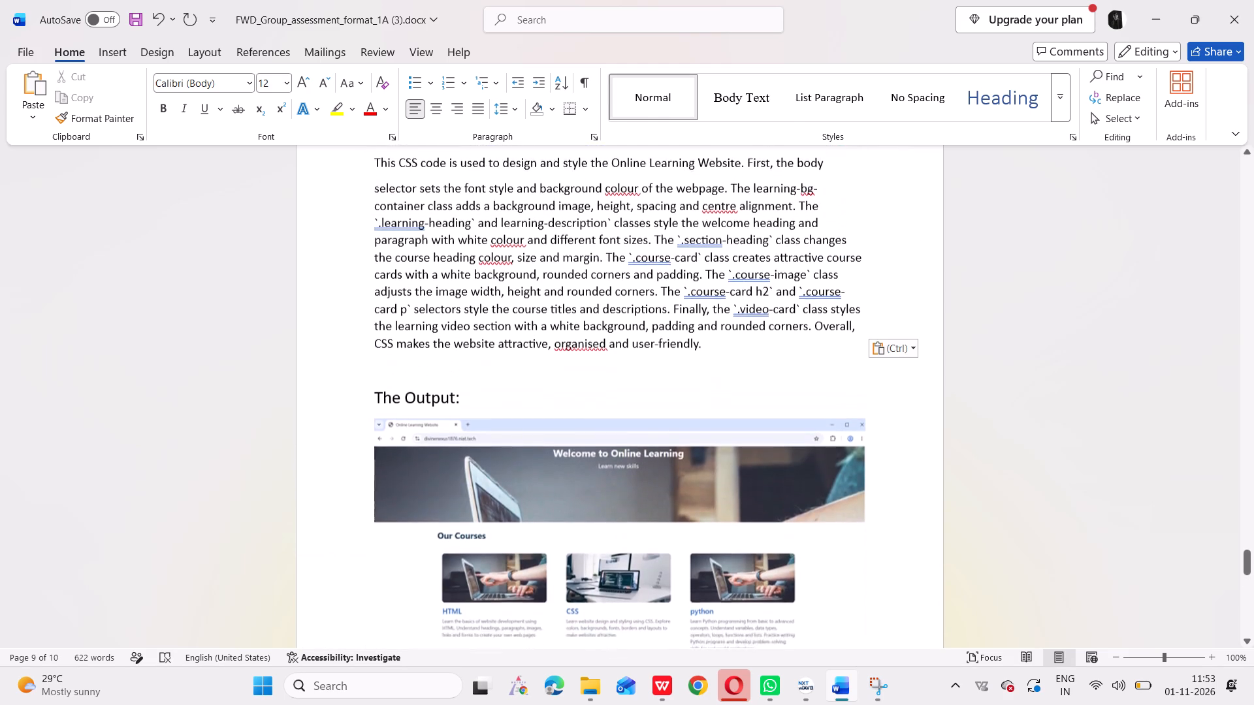
scroll(555, 275, "down", 3)
scroll(555, 275, "up", 1)
right_click(555, 275)
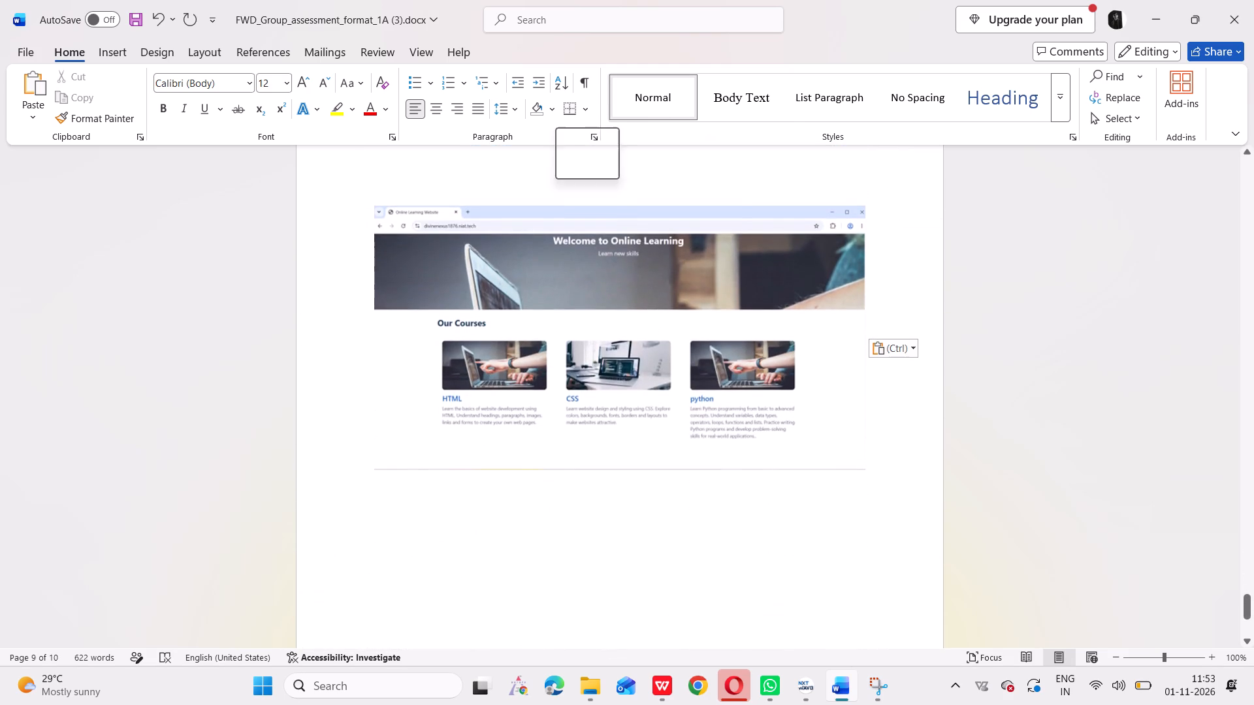
left_click(585, 238)
Add the label "Website Link:" on the empty line below the website screenshot that follows the "The Output:" heading.
scroll(585, 238, "up", 2)
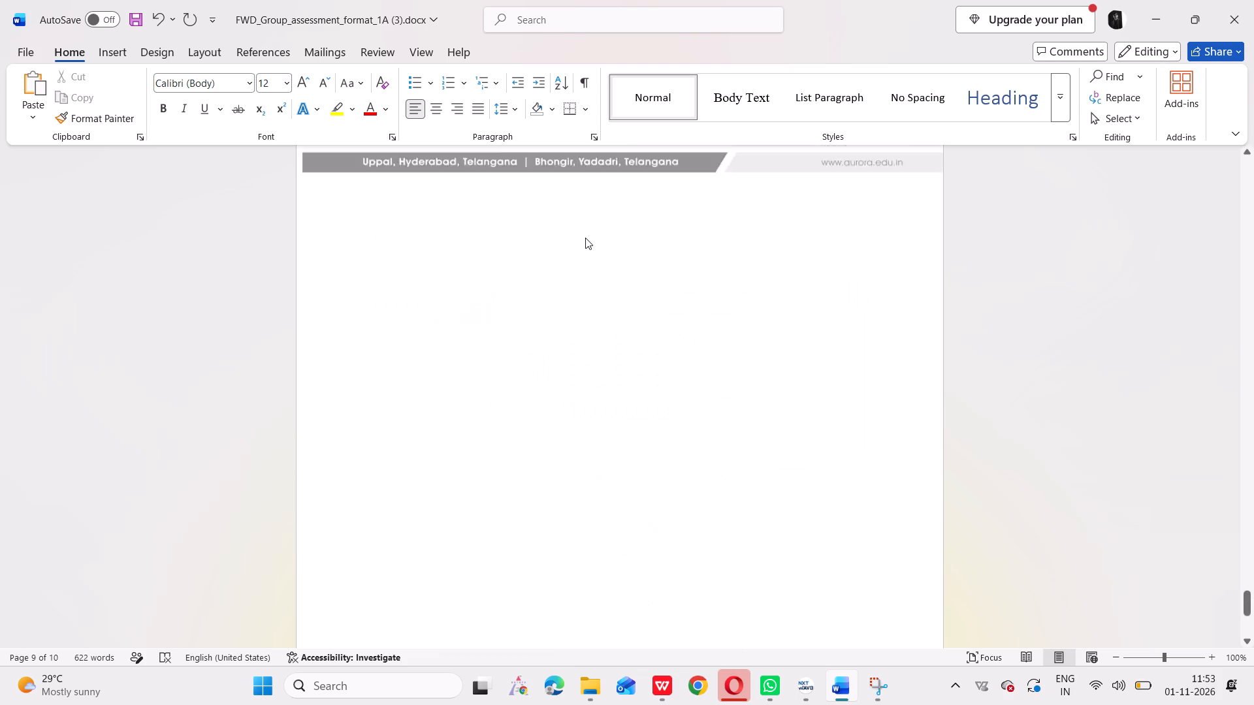
scroll(585, 238, "up", 5)
scroll(585, 238, "down", 1)
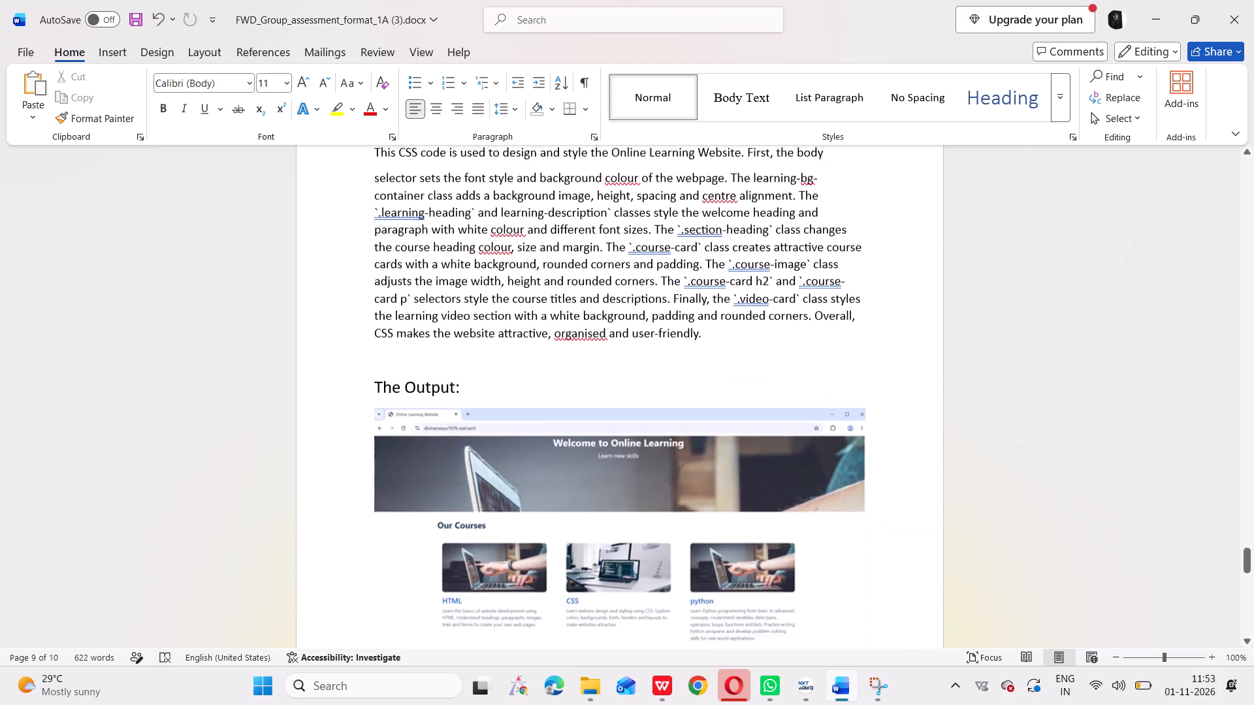
scroll(585, 238, "down", 1)
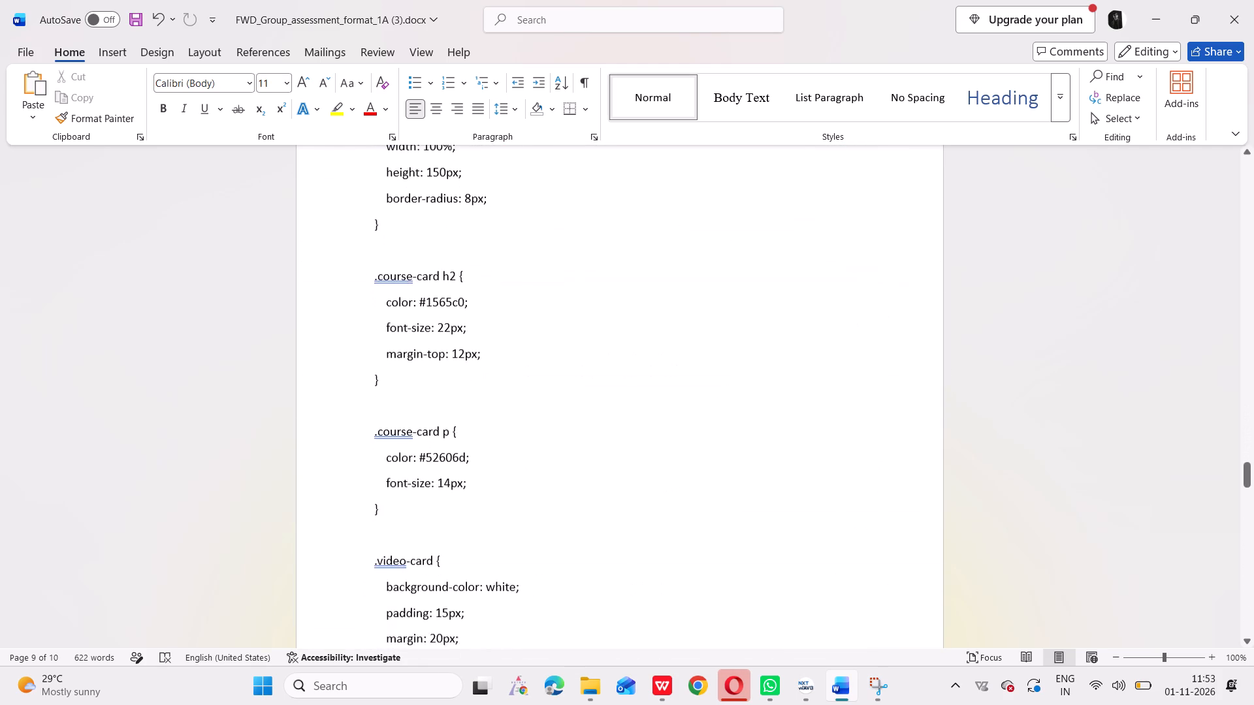
scroll(585, 238, "down", 4)
scroll(585, 238, "up", 2)
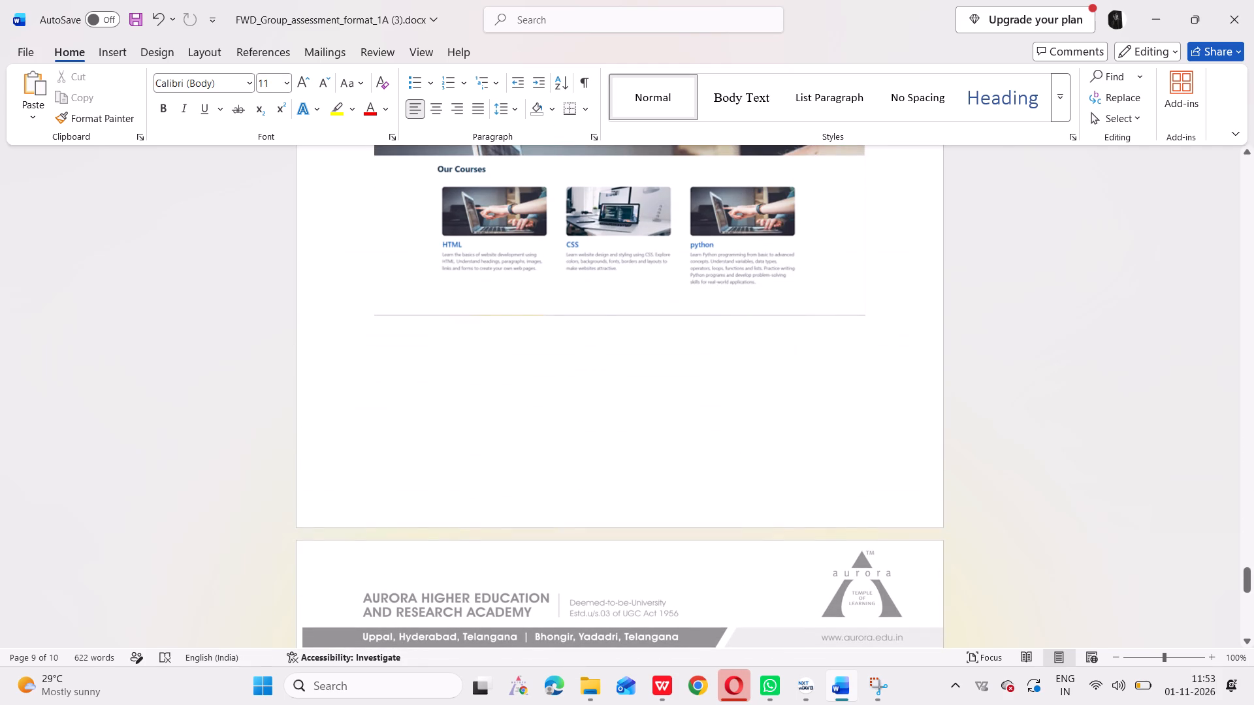
left_click(369, 369)
key("a")
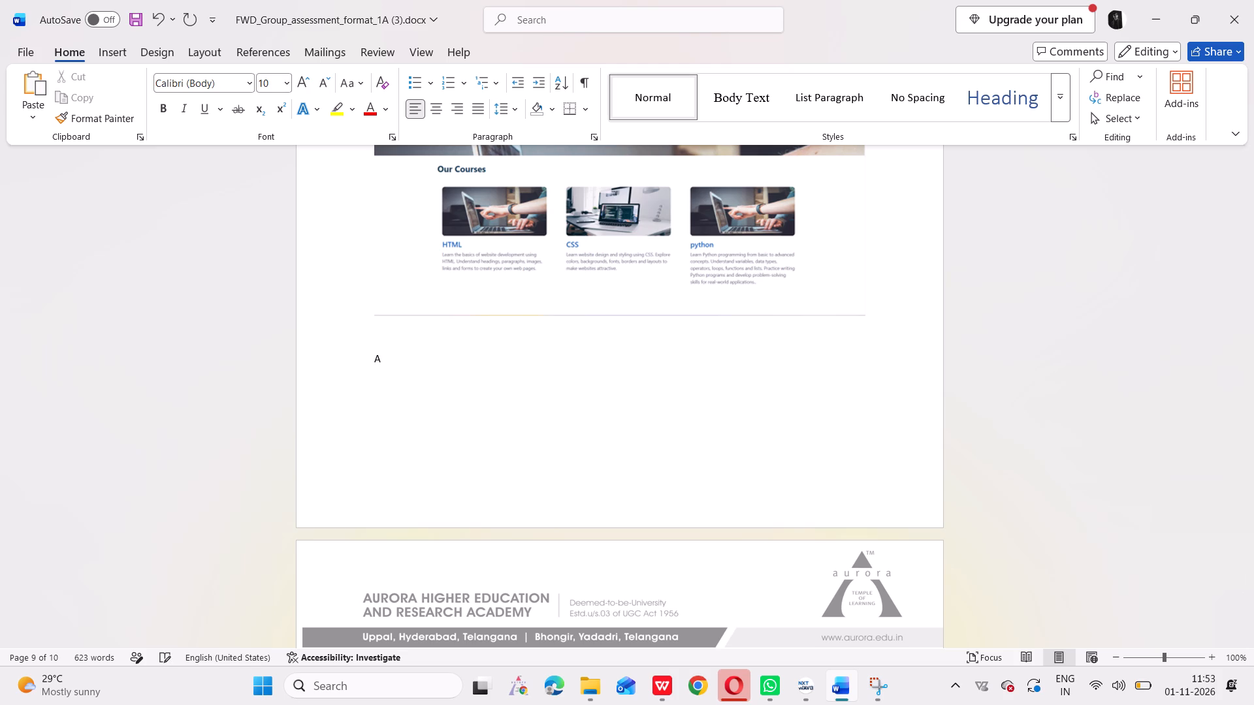
key("BackSpace")
type("WE")
key("b")
key("BackSpace")
key("BackSpace")
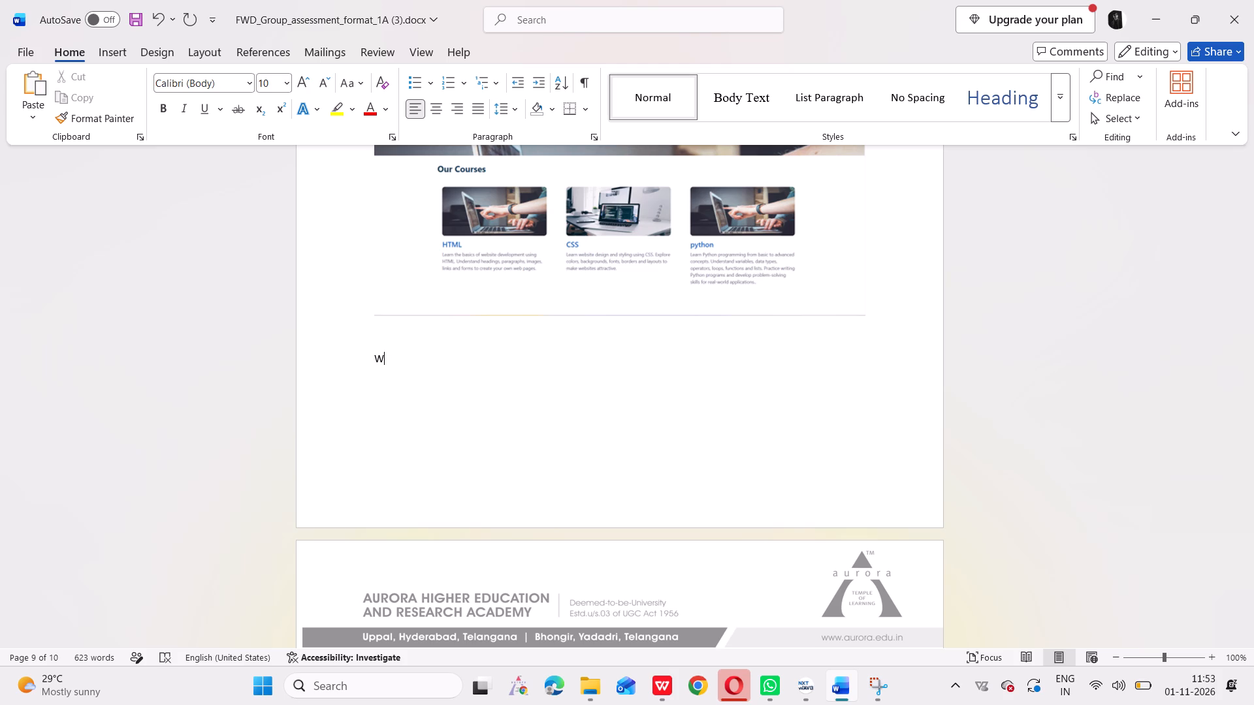
type("eb")
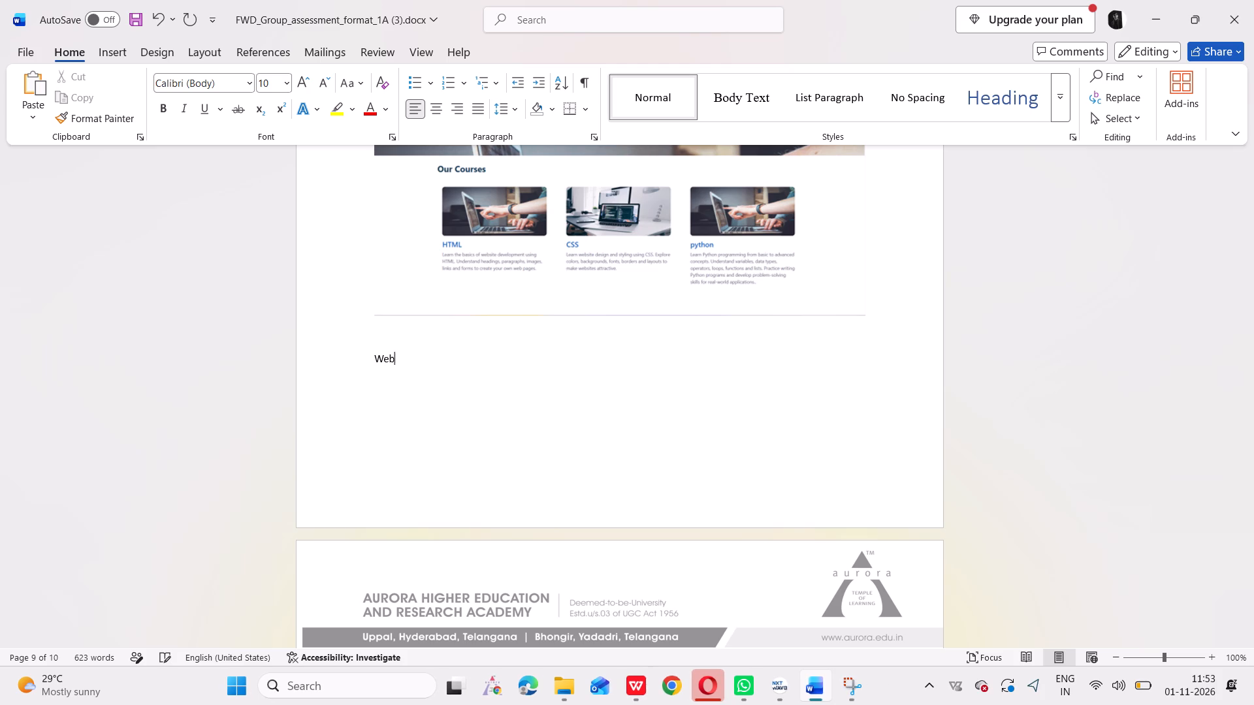
key("s")
key("i")
key("BackSpace")
key("BackSpace")
key("BackSpace")
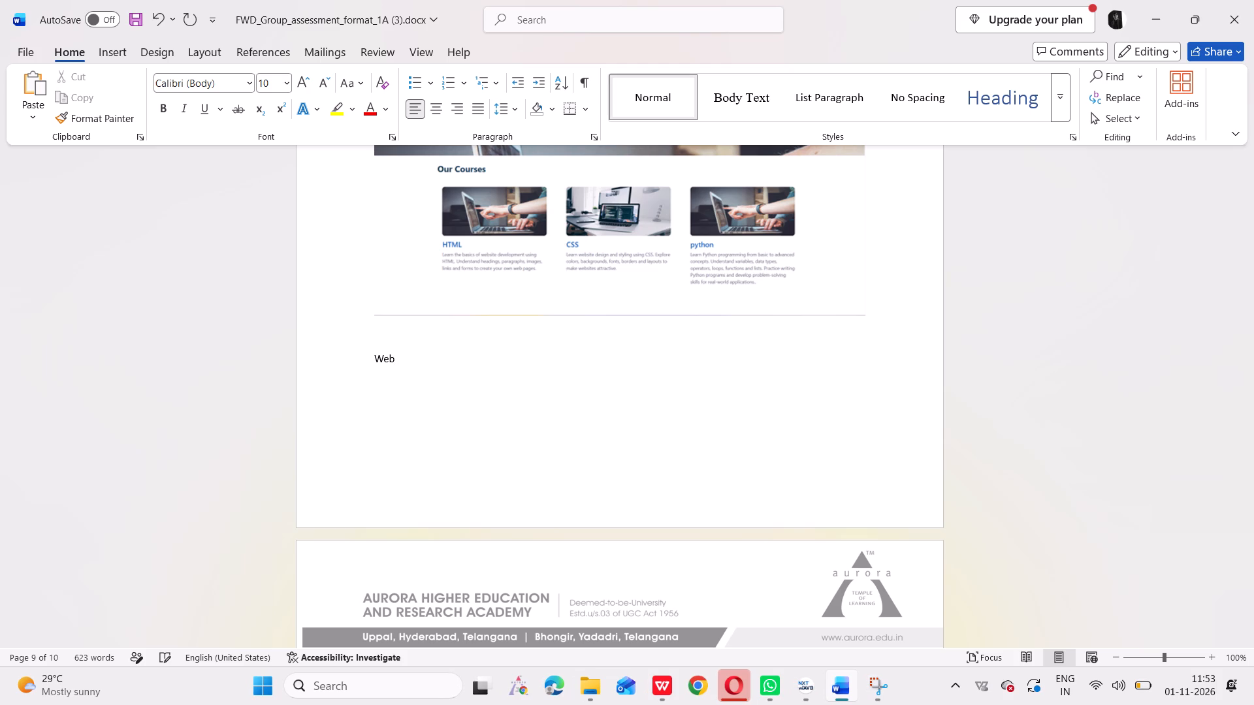
type("site")
key("shift+colon")
key("BackSpace")
key("space")
type("ink")
key("shift+colon")
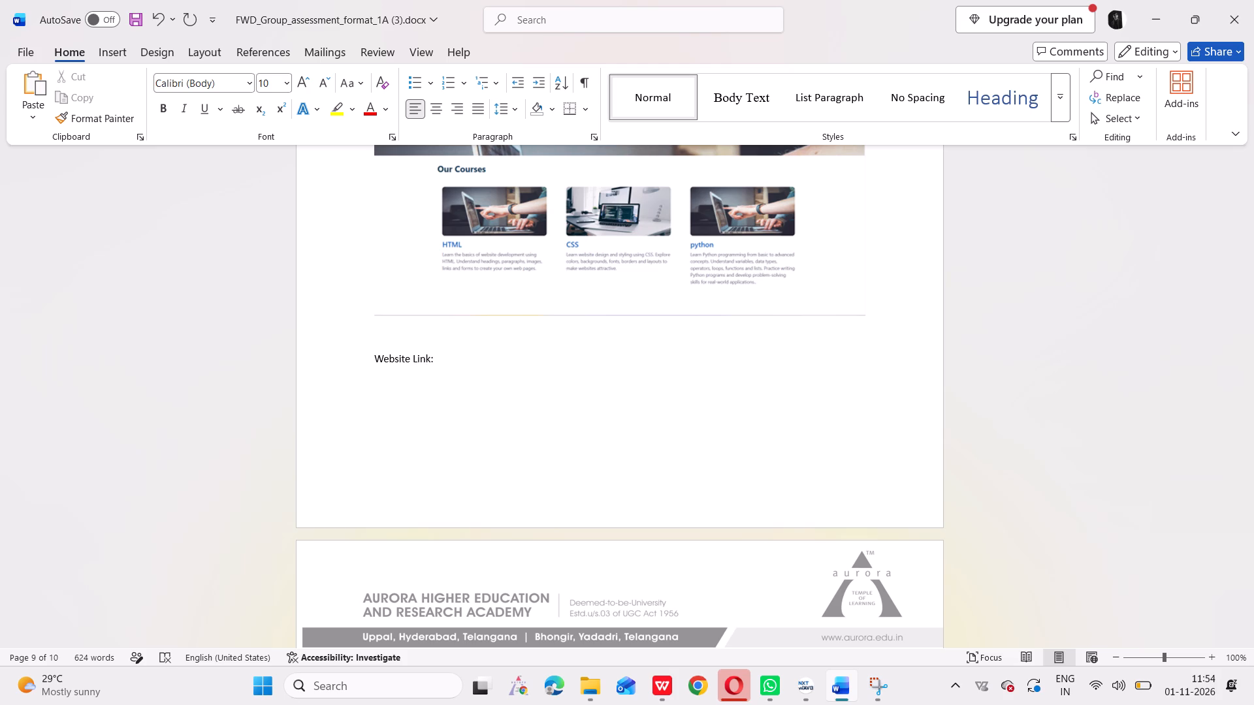
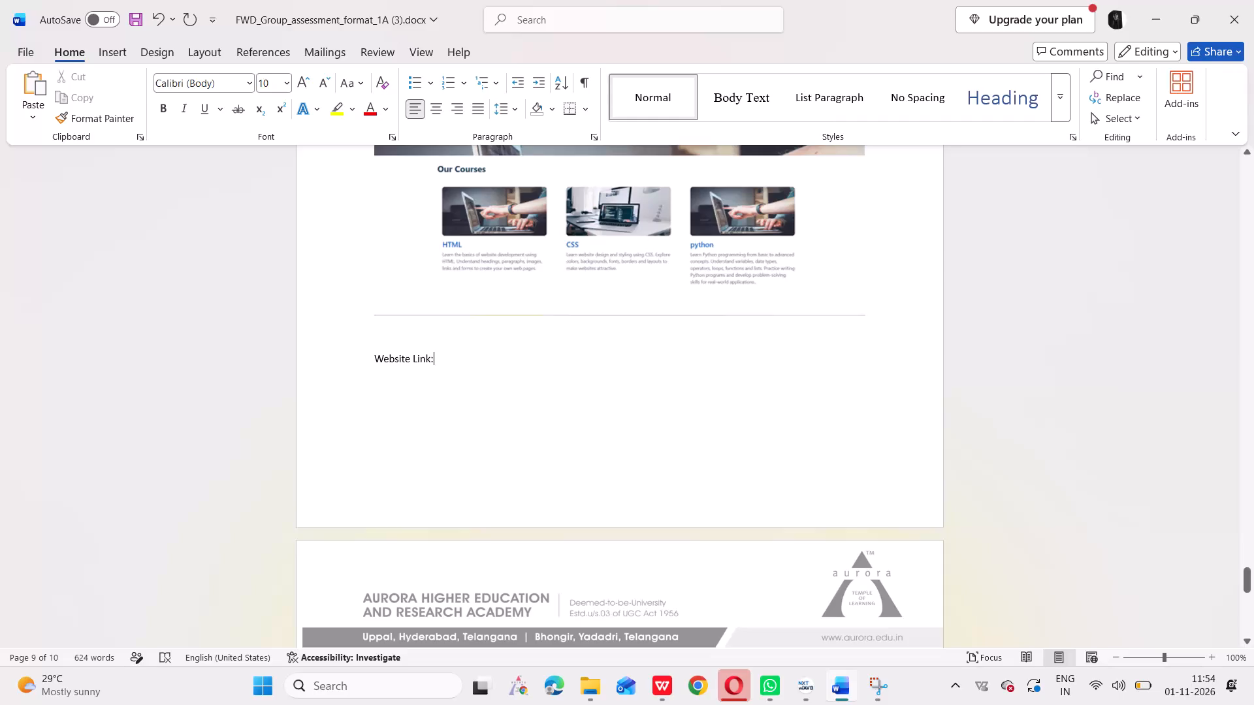
key("ctrl+v")
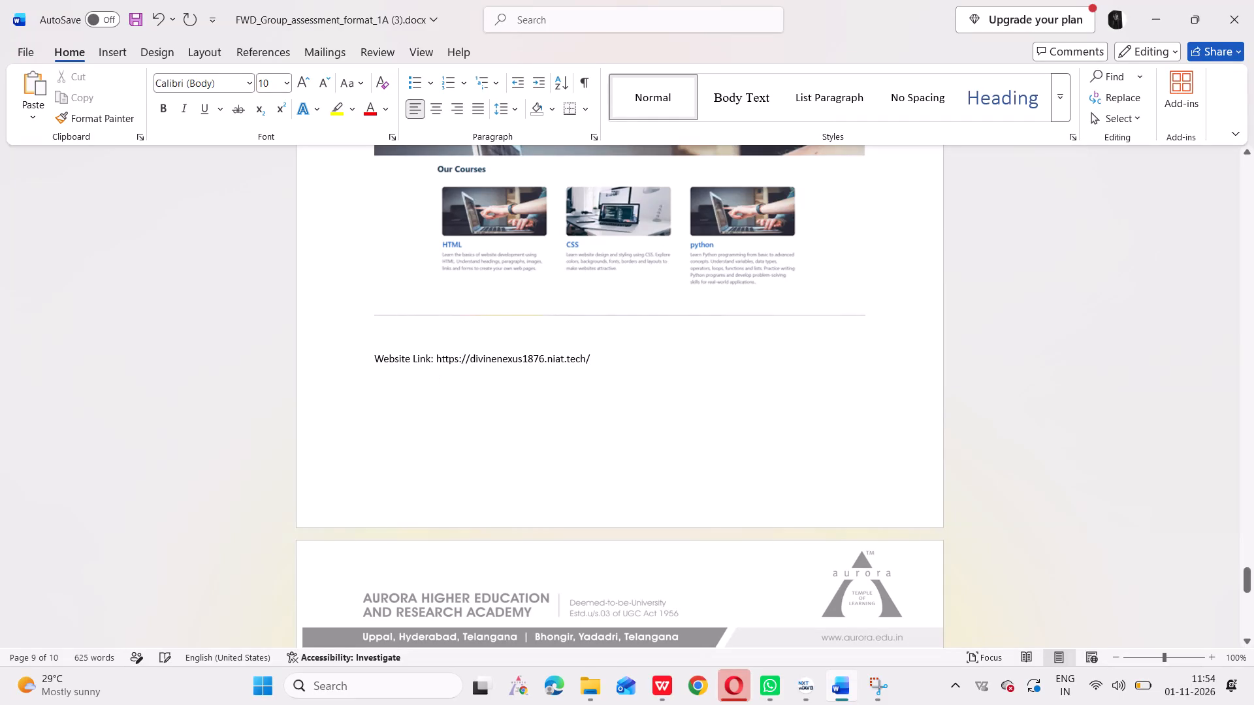
key("Return")
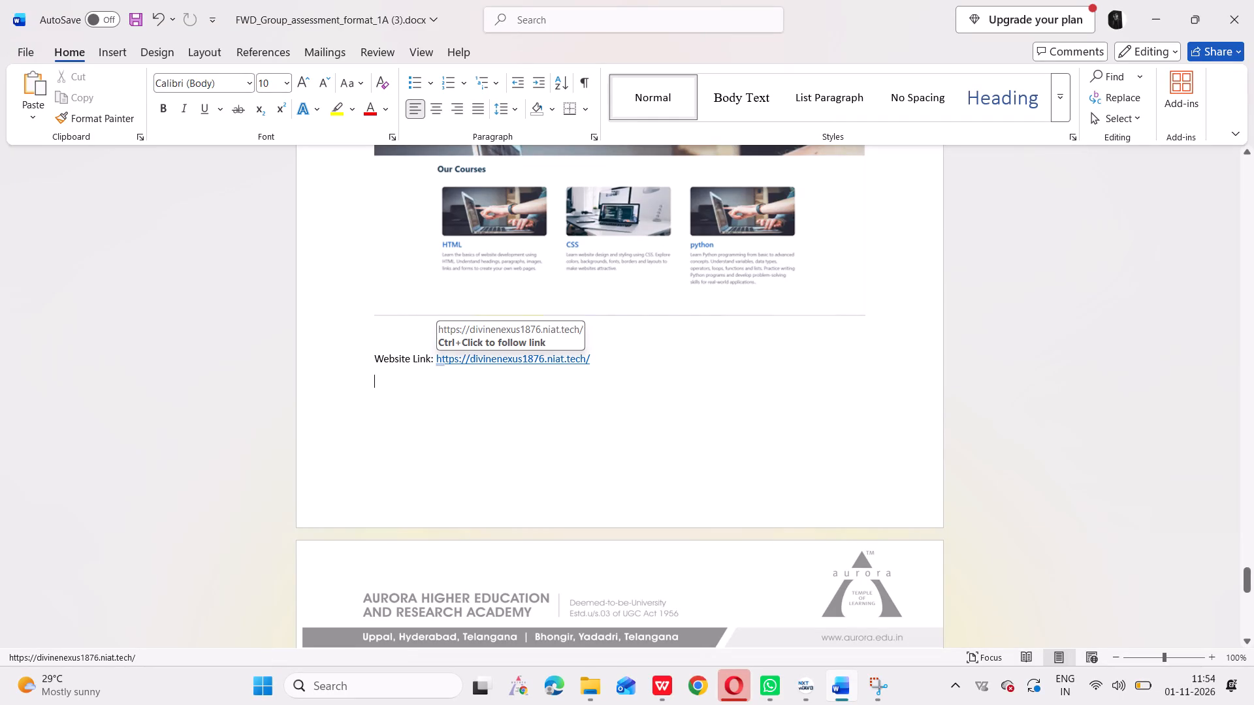
Enlarge the "Website Link:" label to font size 14, leaving the address itself out of the selection.
left_click_drag(424, 362, 384, 363)
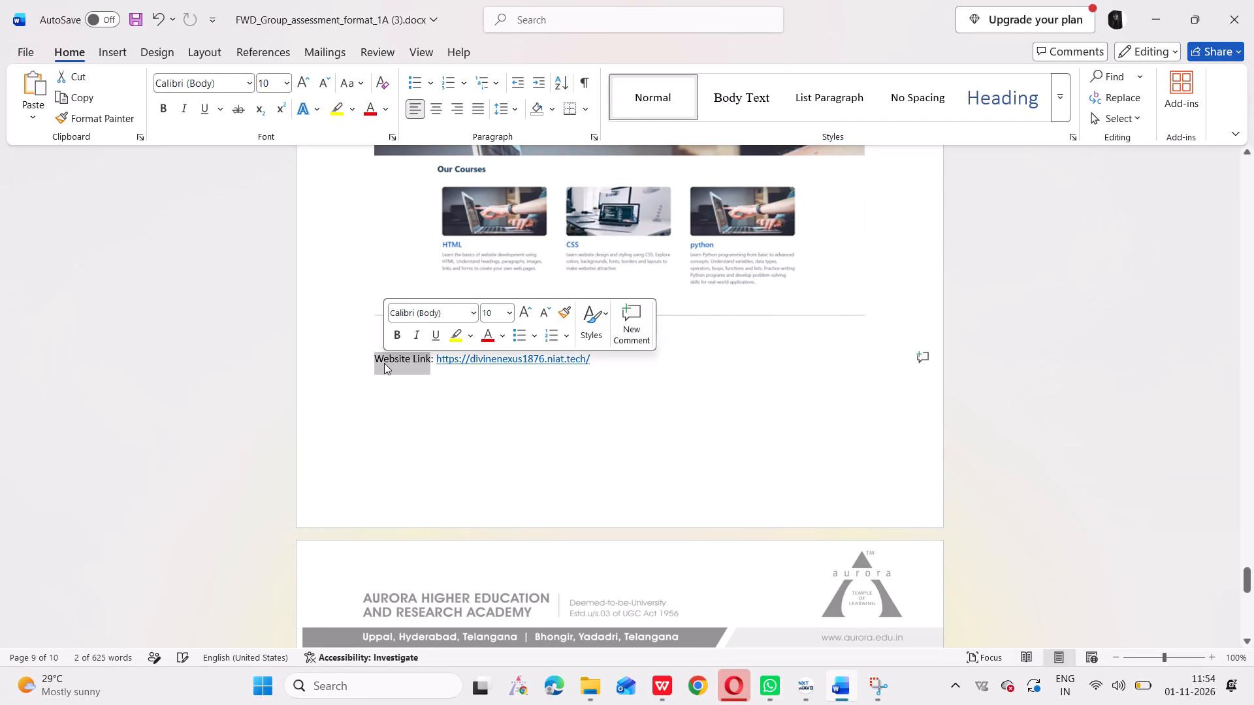
left_click(434, 426)
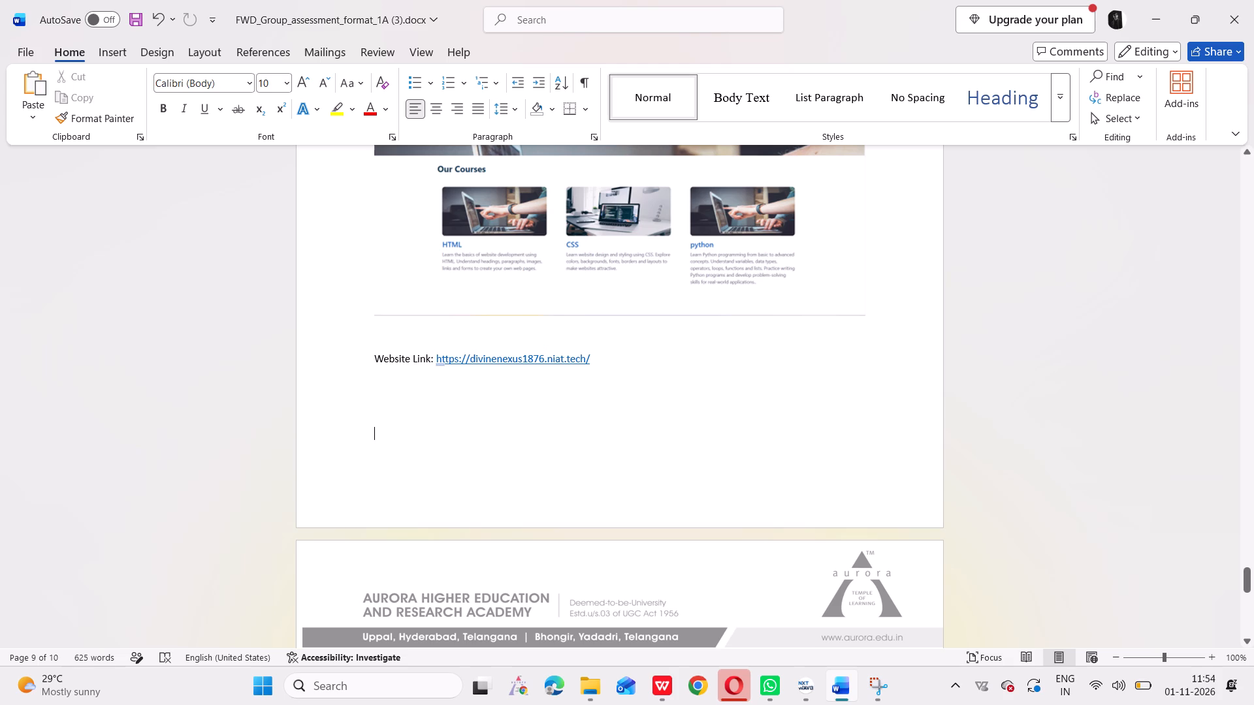
left_click_drag(434, 359, 413, 360)
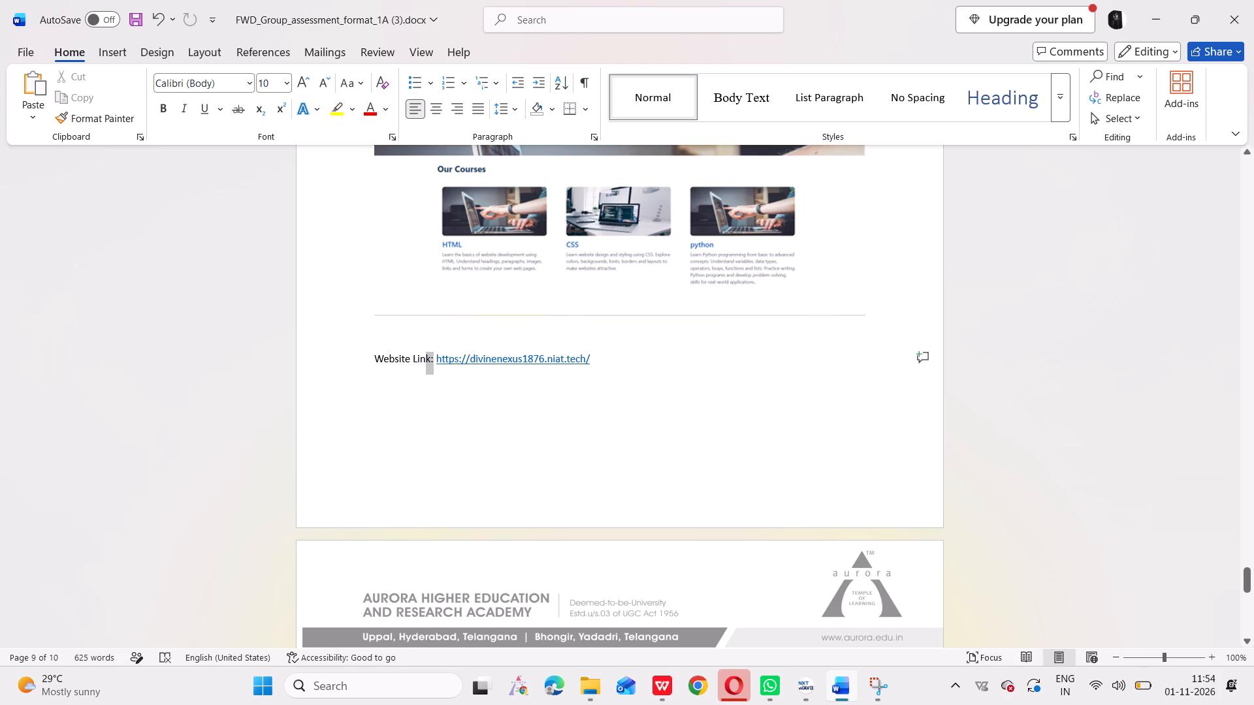
left_click_drag(413, 360, 381, 359)
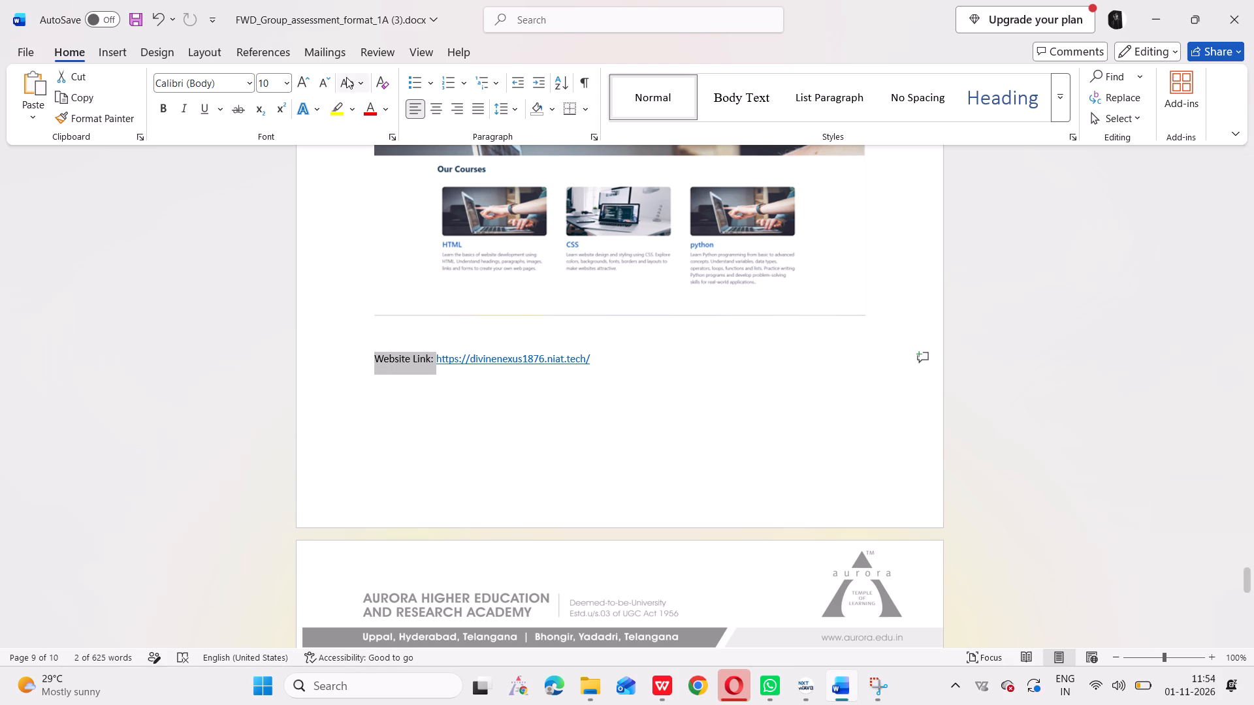
left_click(328, 83)
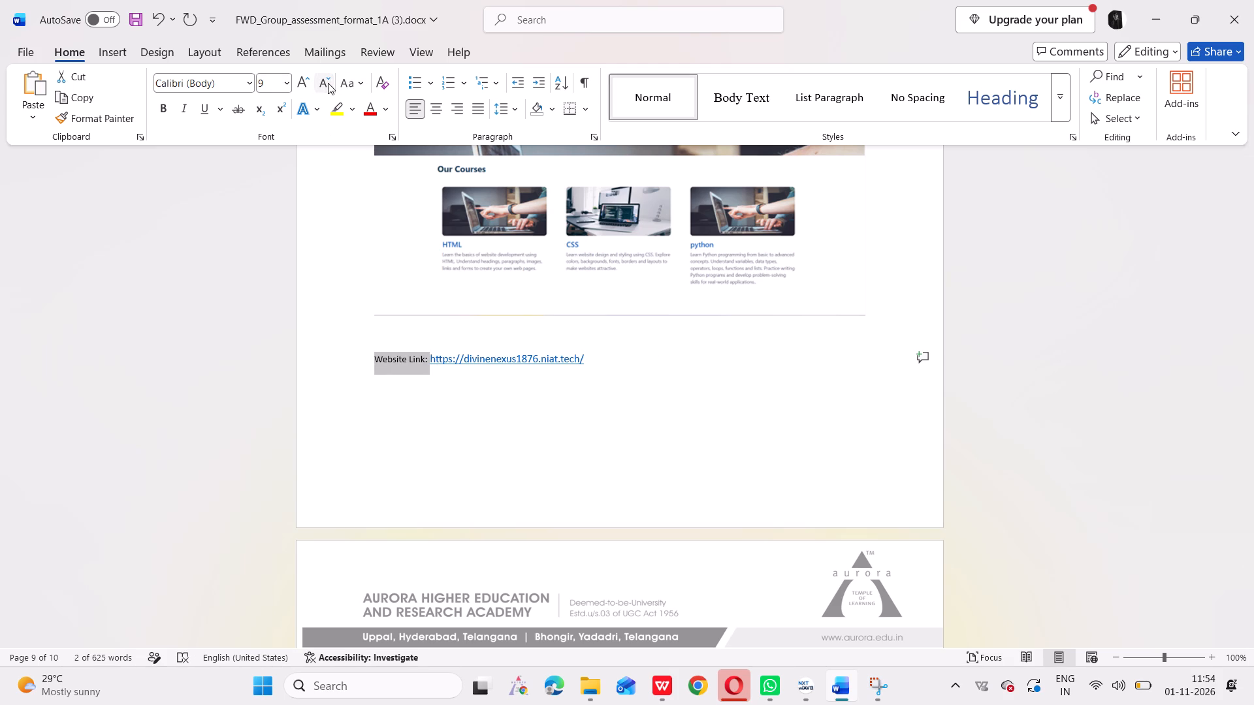
left_click(312, 86)
left_click(312, 86)
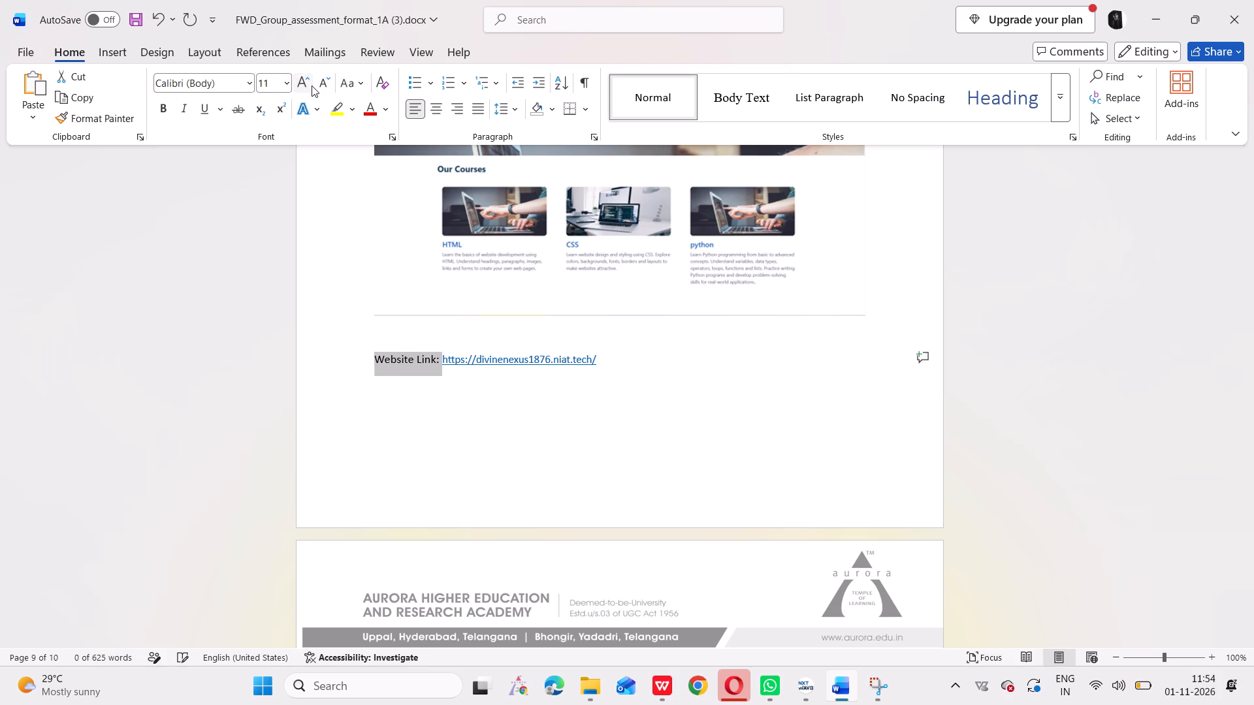
left_click(312, 86)
left_click(312, 86)
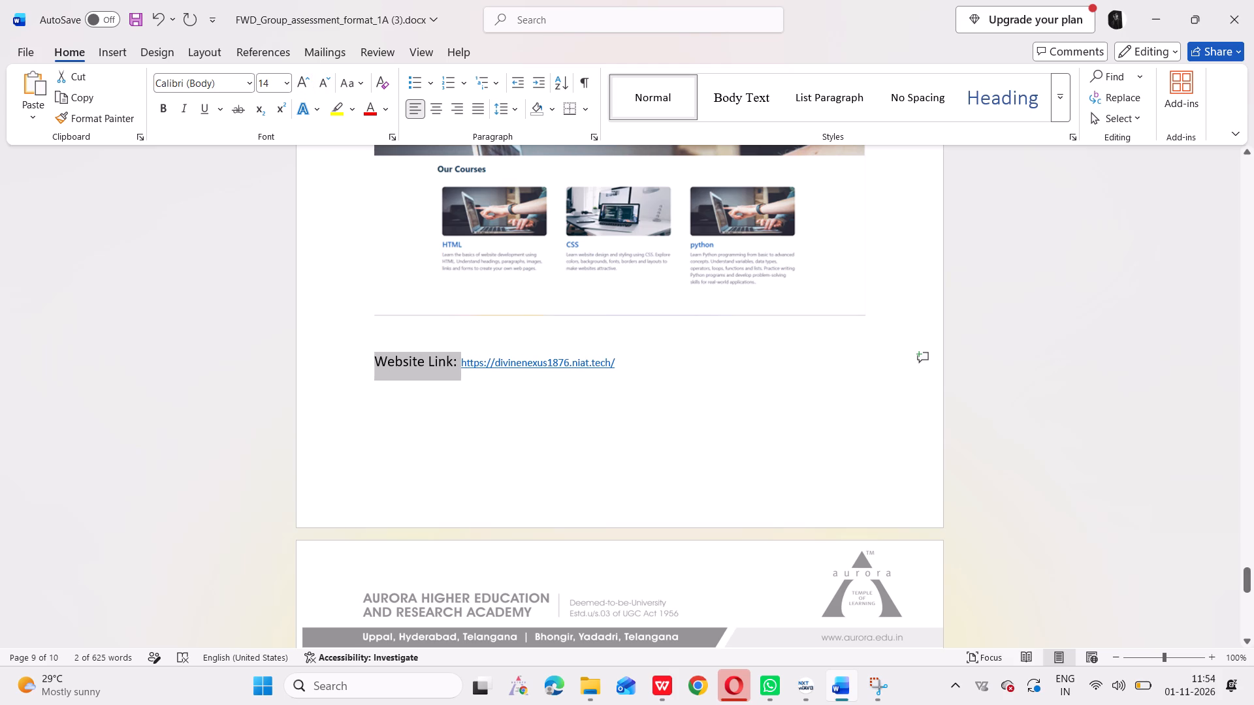
left_click(512, 431)
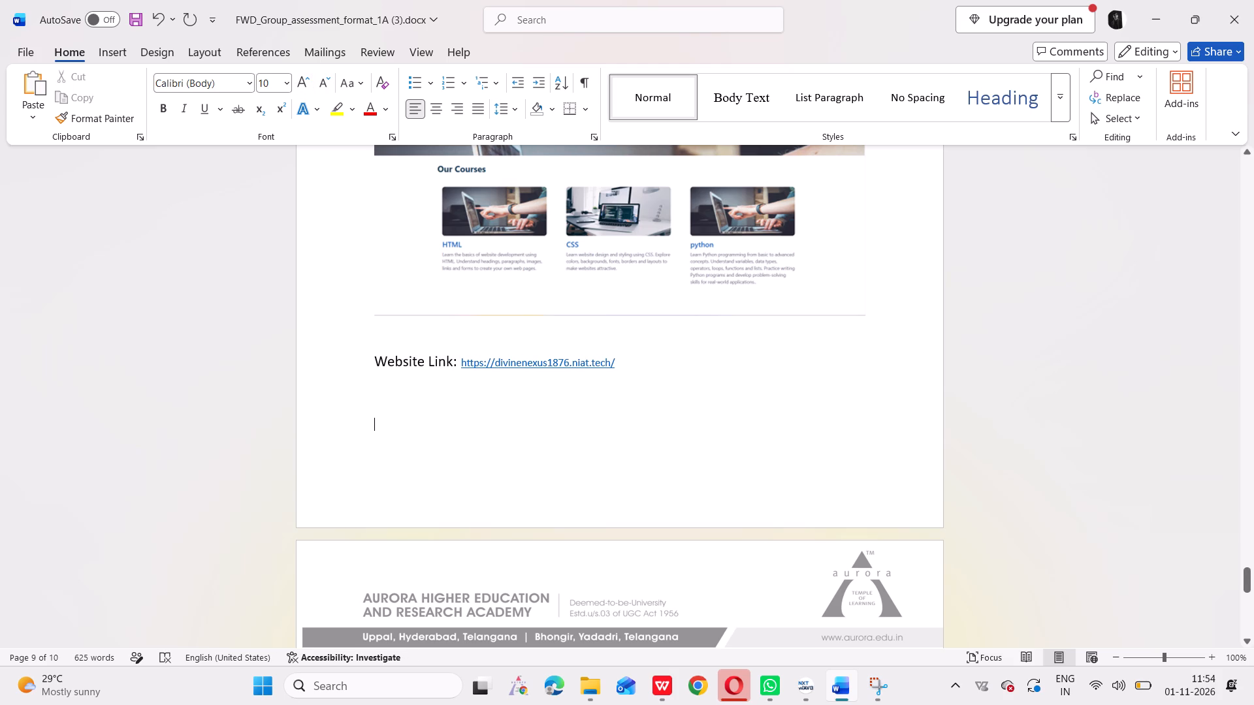
Look back over the code pages above the website link and return to the CSS Explanation section.
scroll(658, 463, "down", 4)
scroll(658, 463, "up", 14)
scroll(658, 463, "up", 10)
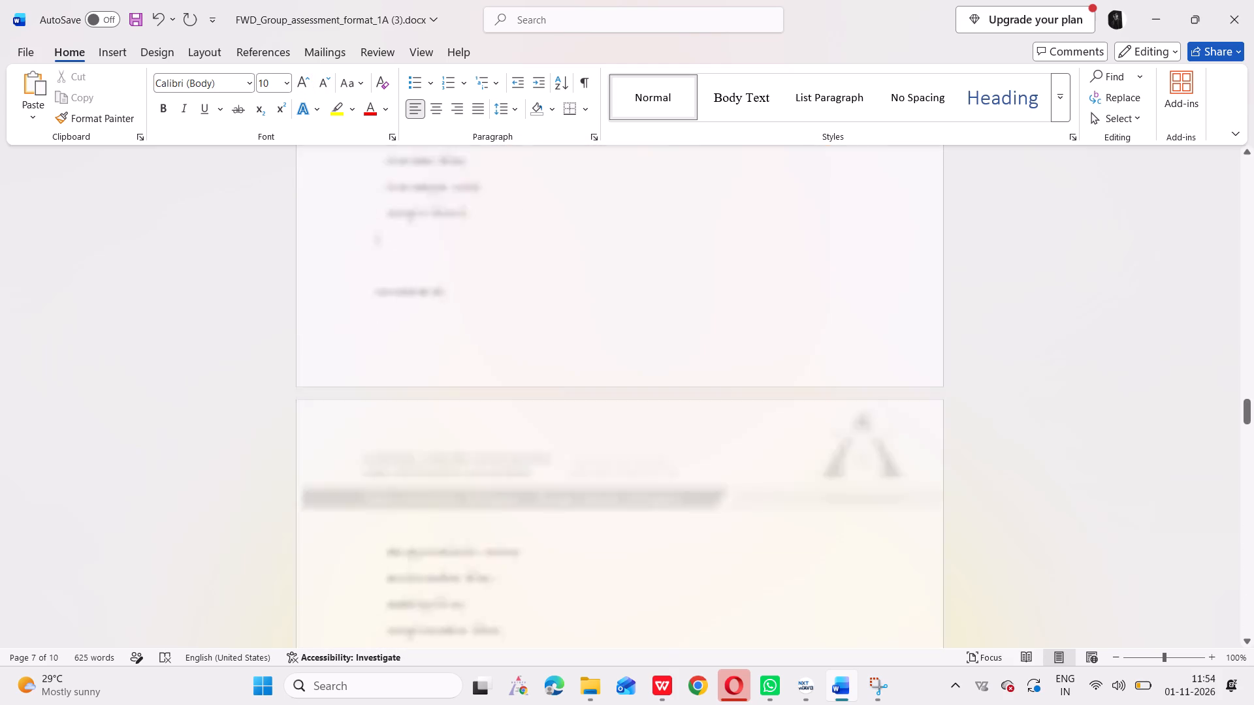
scroll(658, 463, "down", 20)
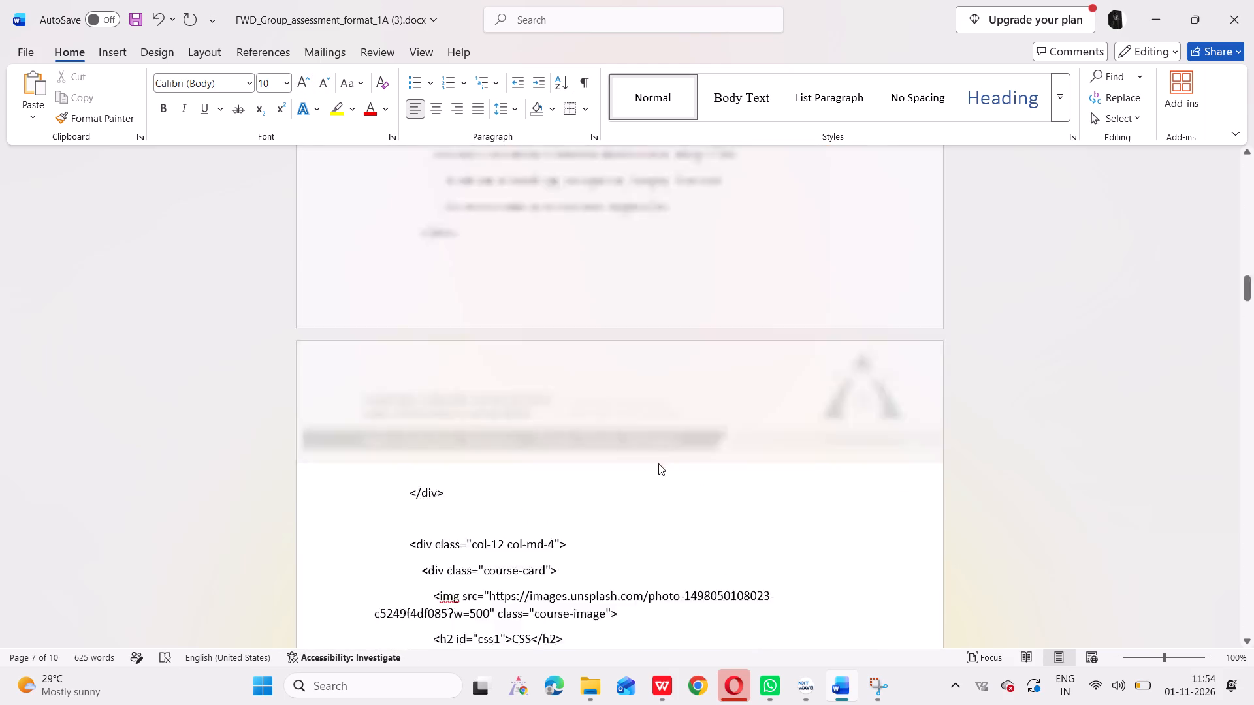
scroll(658, 463, "down", 4)
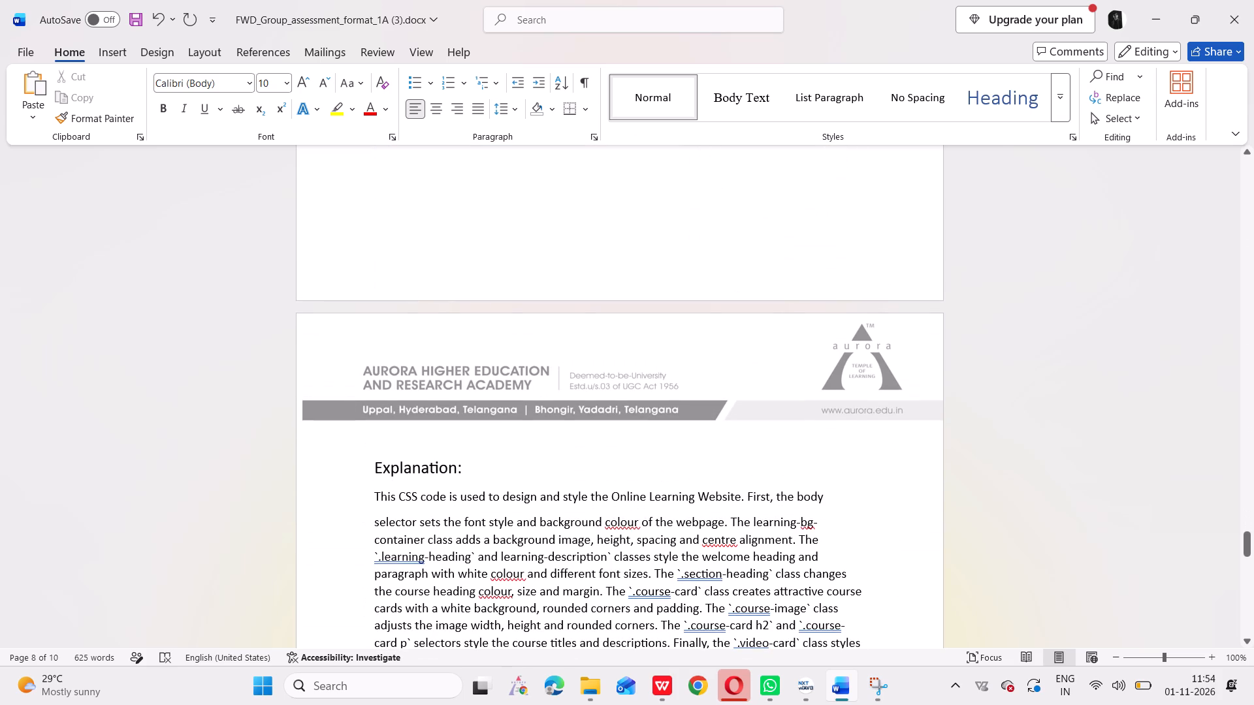
Switch to File Explorer and delete Group assment-1.pdf from the WEB DEVELOMENT CSS folder.
left_click(603, 693)
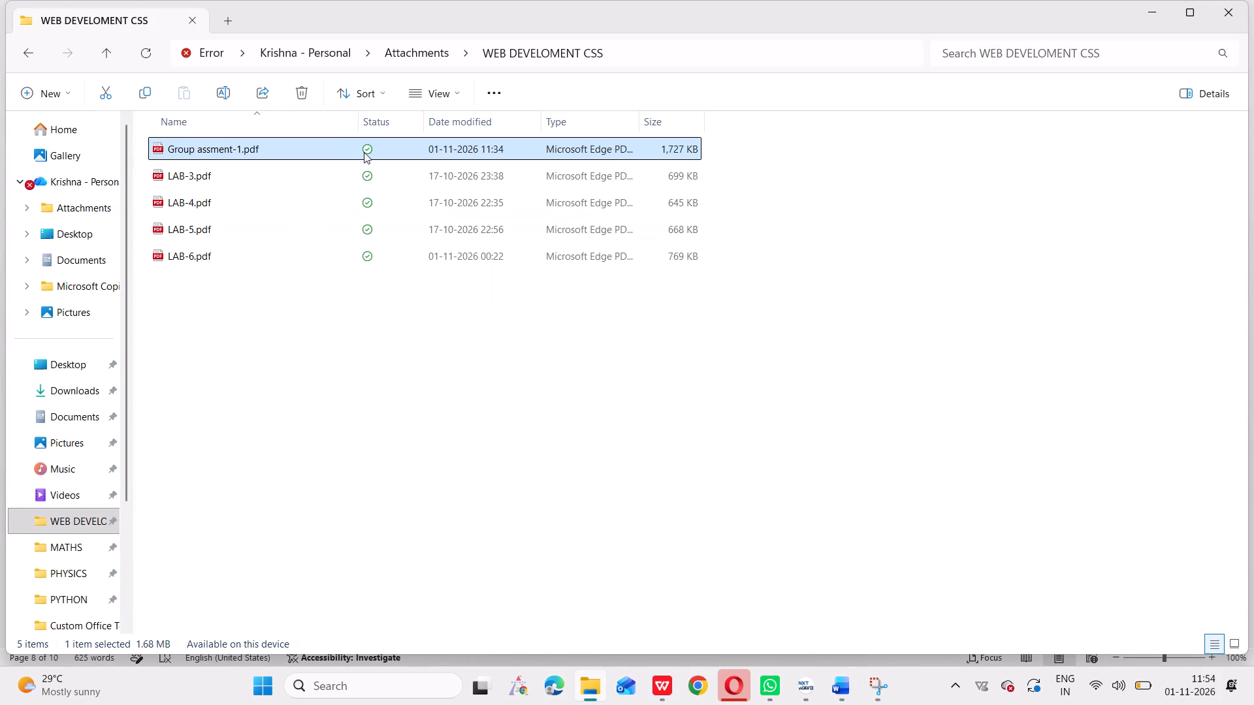
left_click(312, 89)
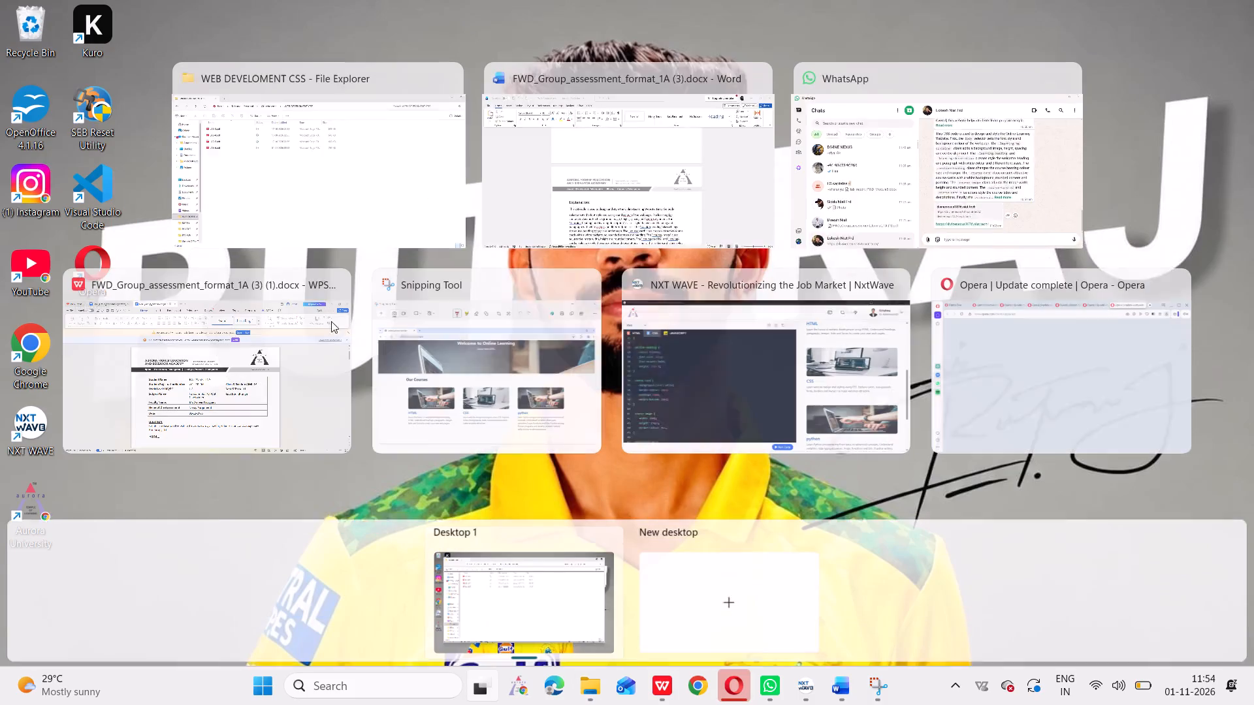
Return to the Word document and review it from the student details table through the HTML code, its screenshots and explanation.
left_click(564, 192)
scroll(564, 192, "up", 13)
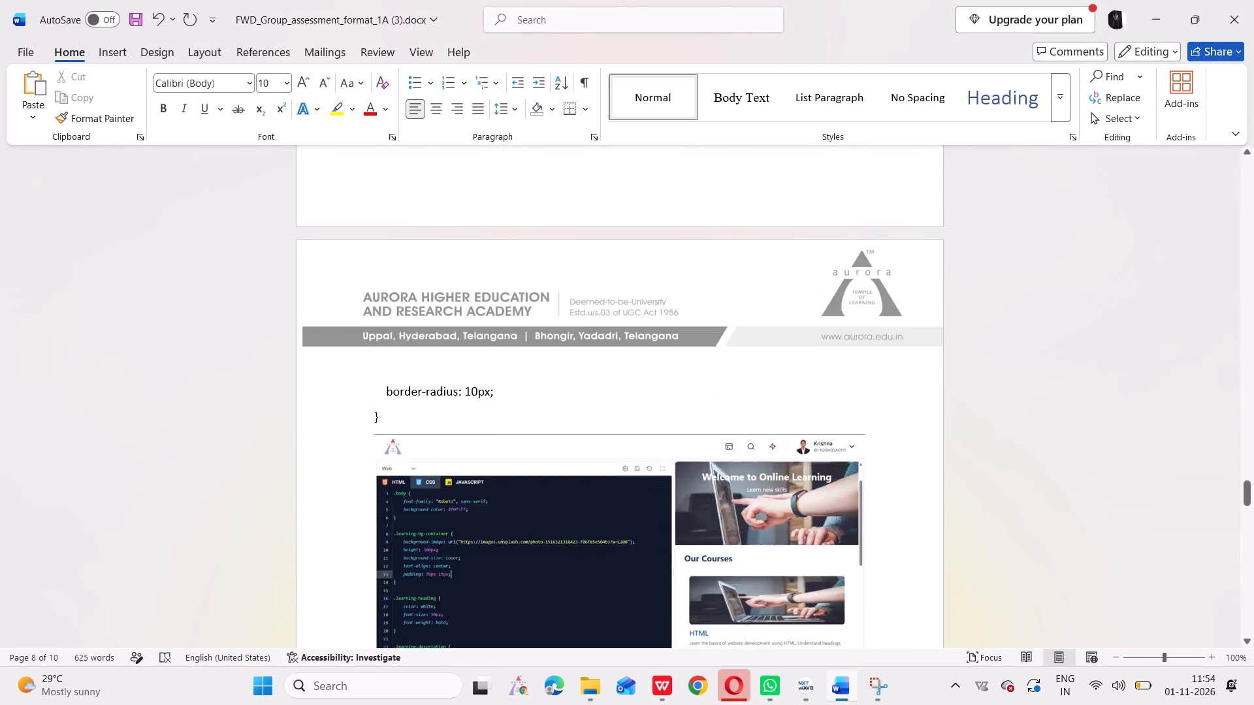
scroll(564, 192, "up", 13)
scroll(564, 192, "up", 15)
scroll(564, 192, "up", 7)
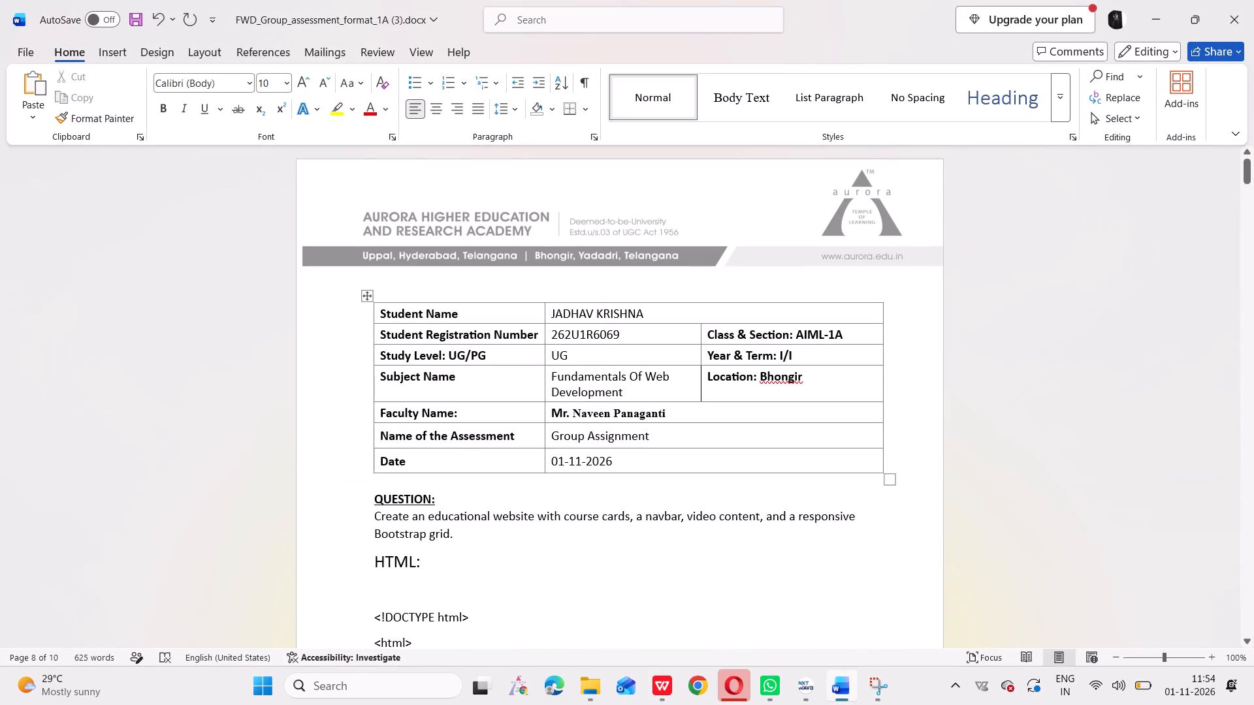
scroll(614, 409, "down", 3)
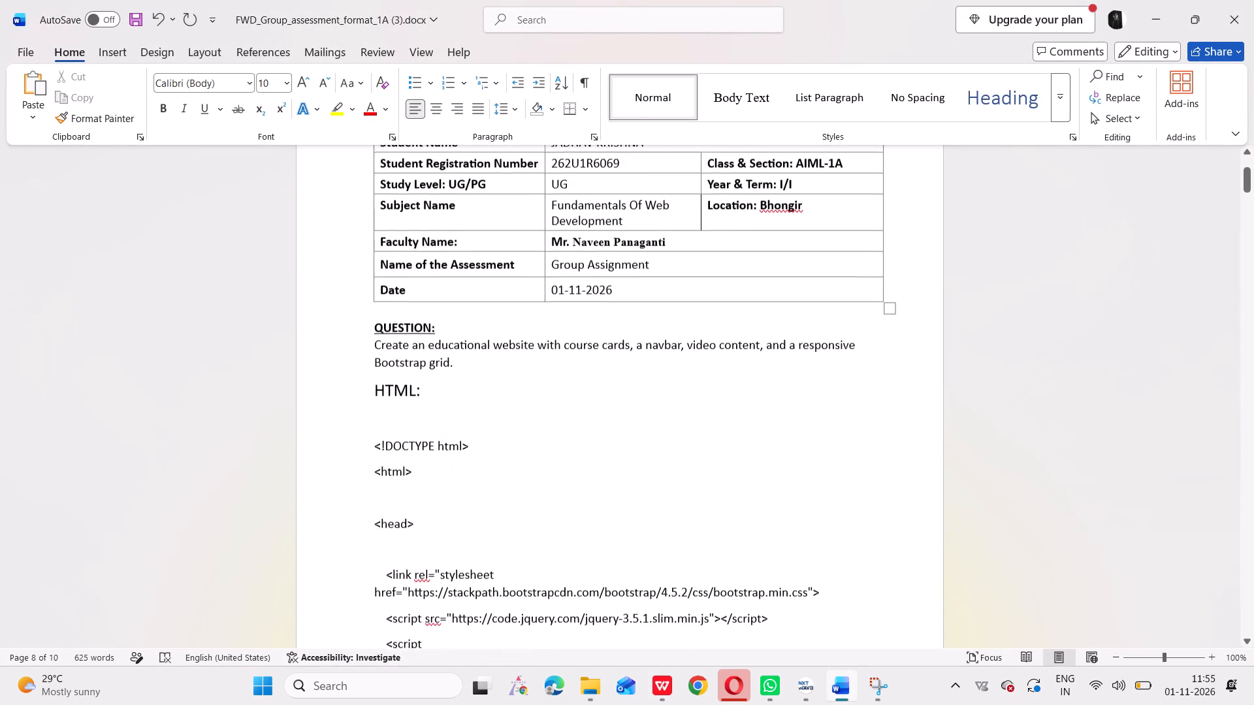
scroll(614, 409, "down", 4)
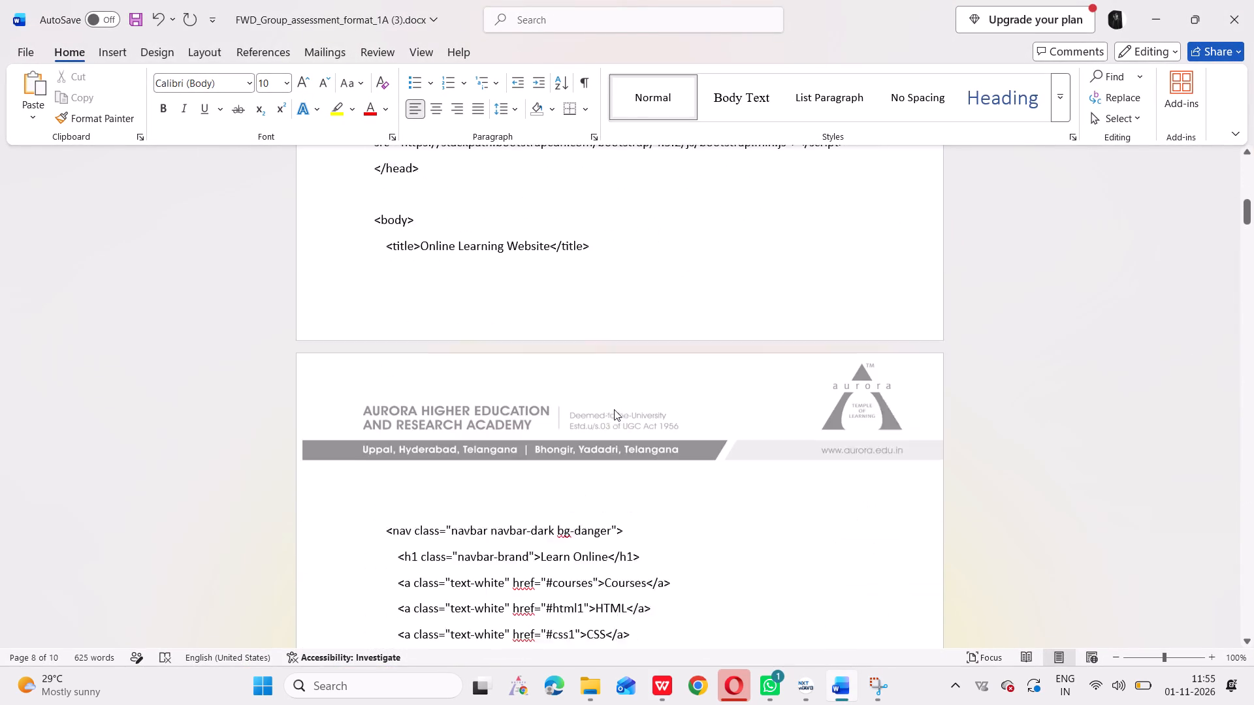
scroll(614, 409, "down", 3)
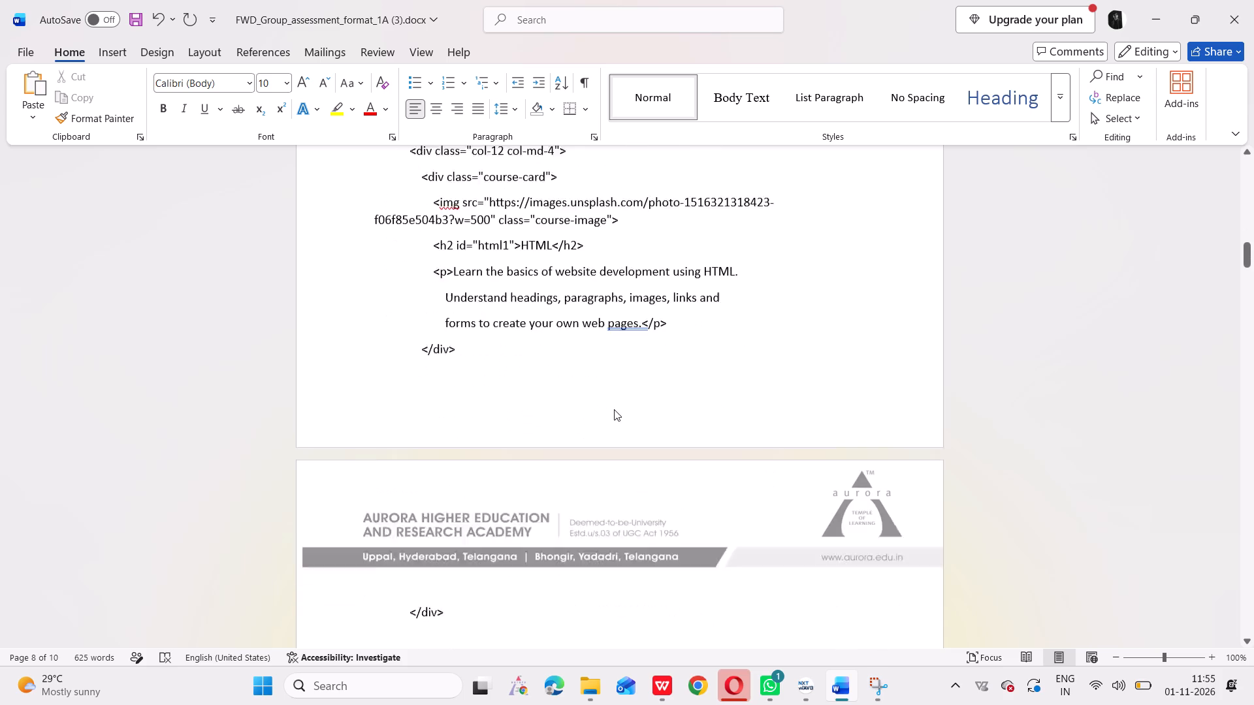
scroll(614, 409, "down", 3)
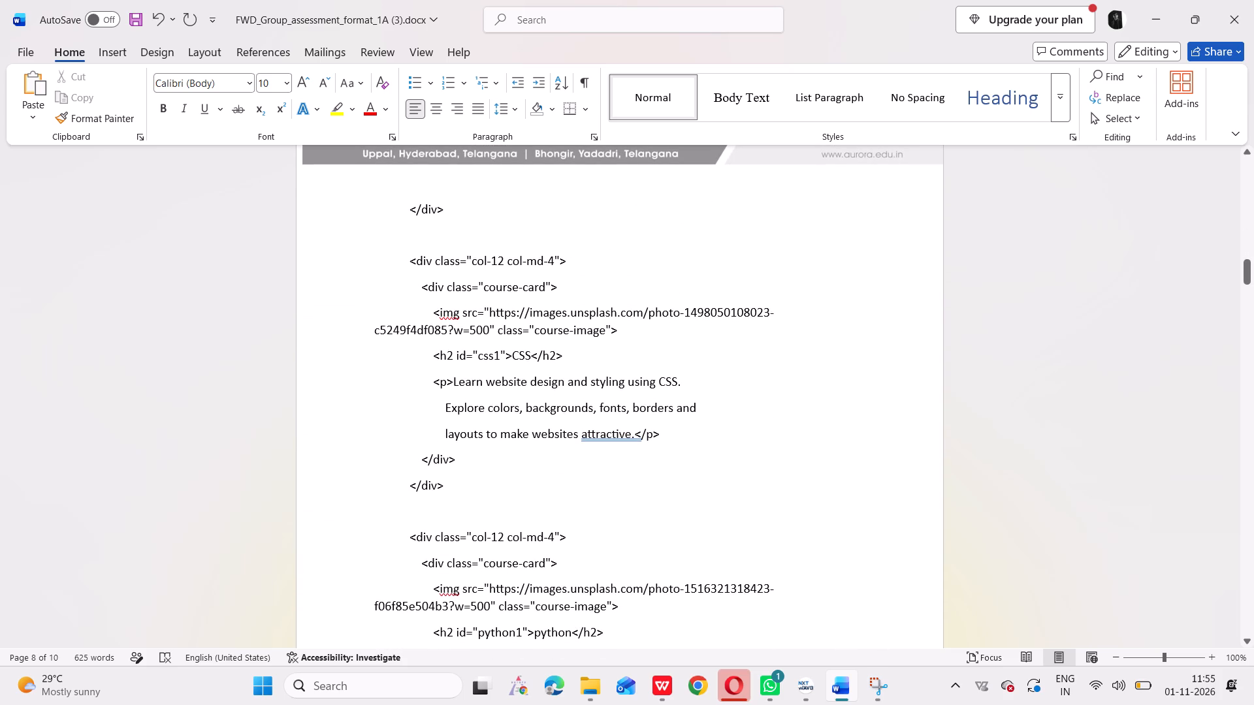
scroll(614, 409, "down", 3)
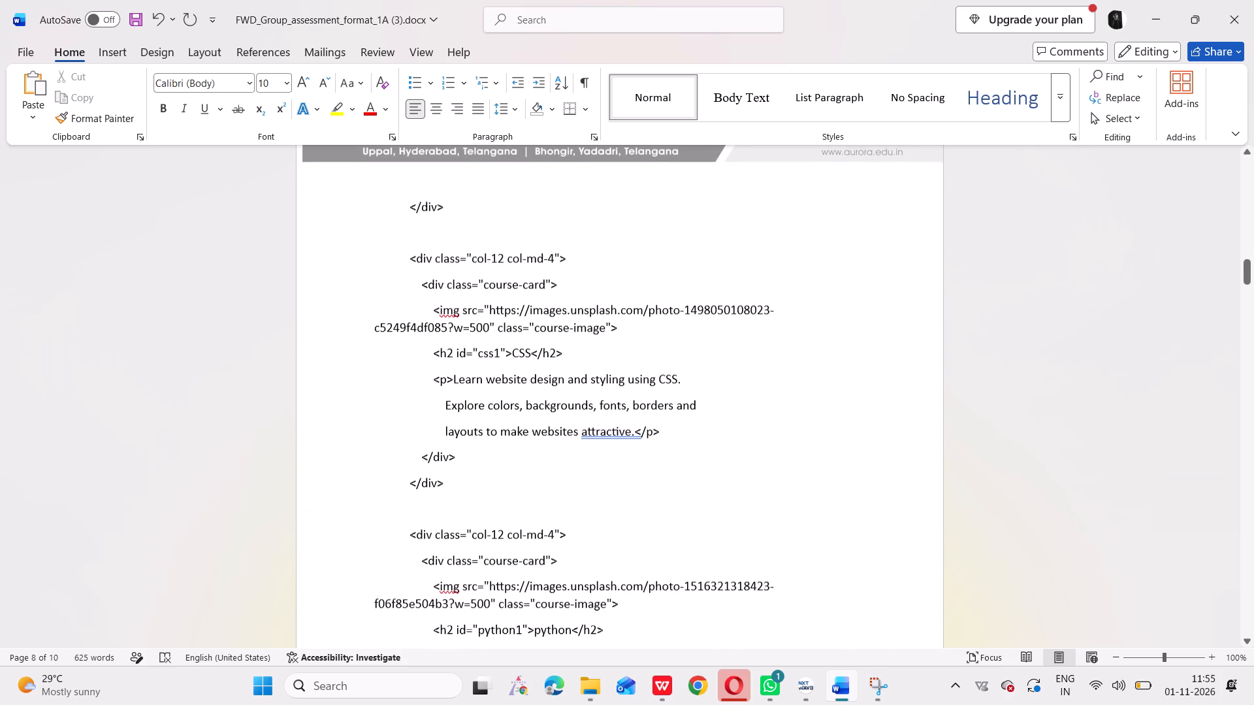
scroll(614, 409, "down", 4)
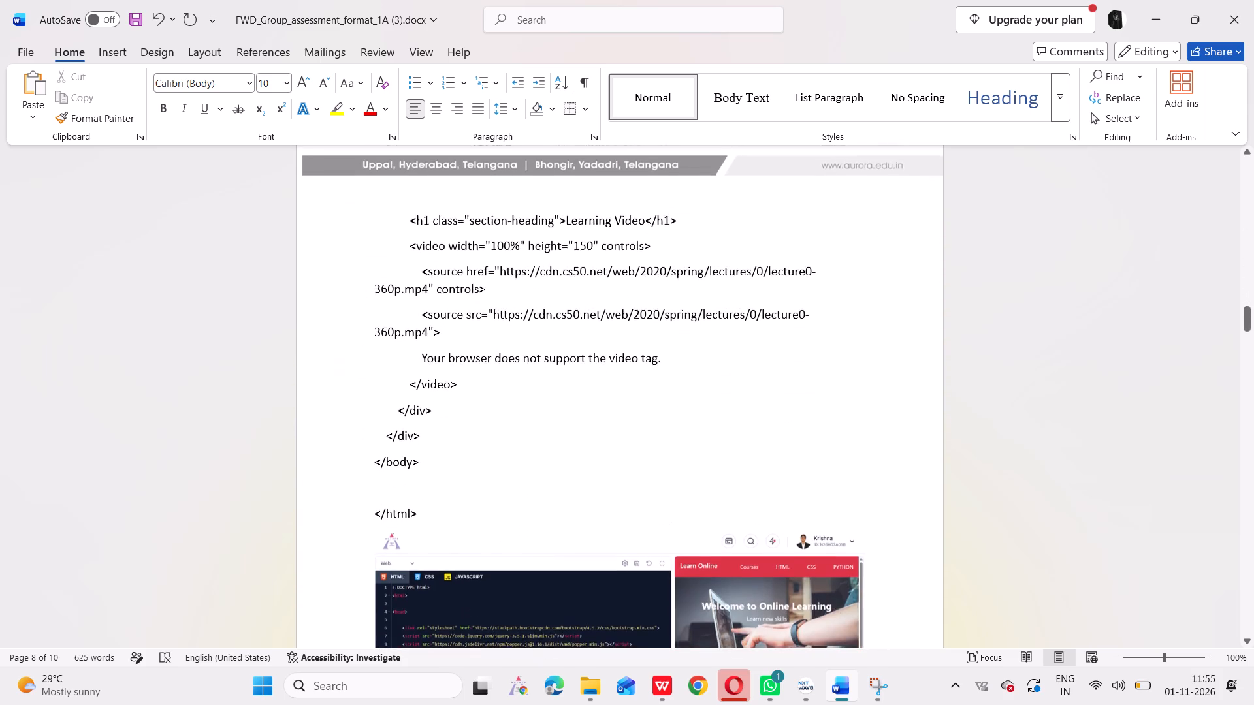
scroll(614, 409, "down", 2)
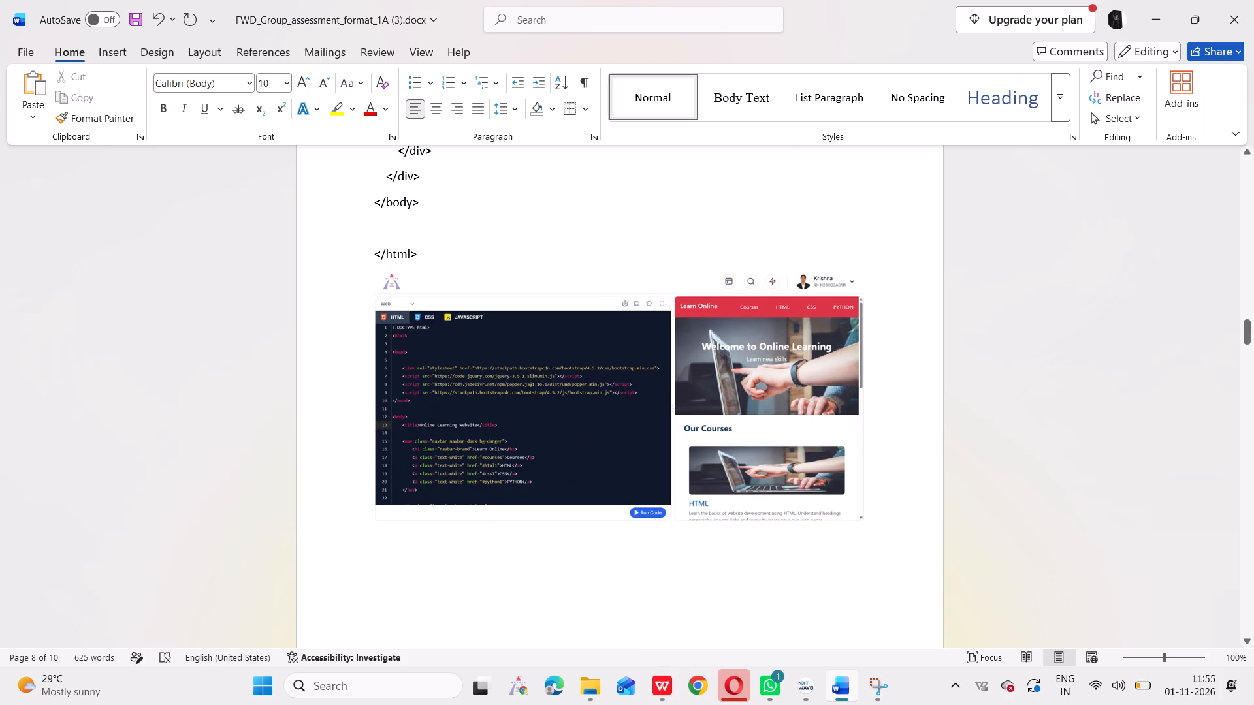
scroll(614, 409, "down", 3)
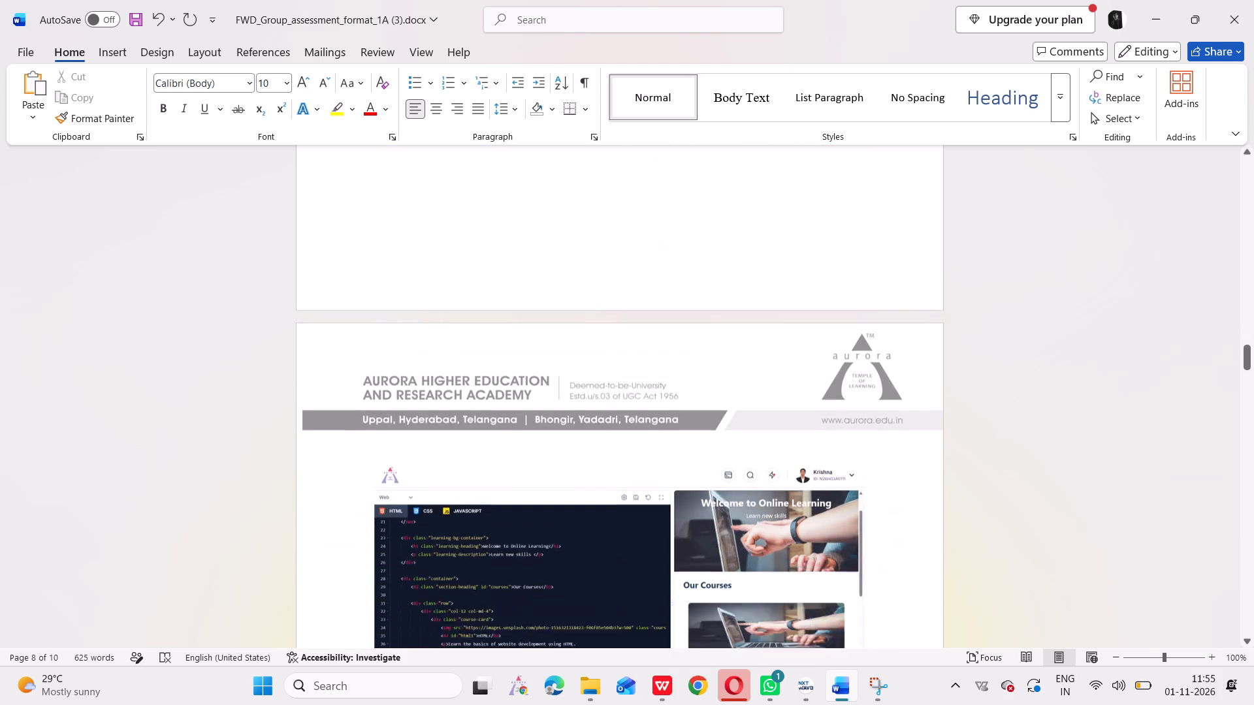
scroll(614, 409, "down", 5)
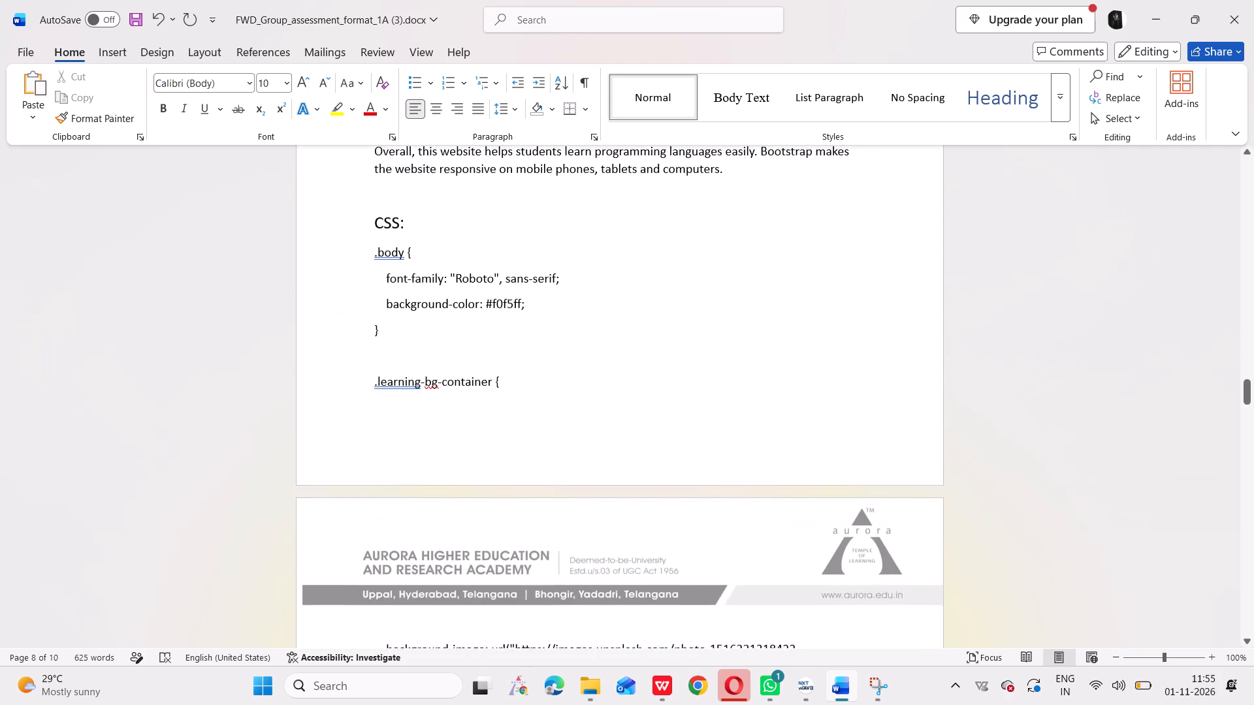
Review the CSS code, its explanation, the output screenshot and the website link through to the last page.
scroll(614, 409, "down", 5)
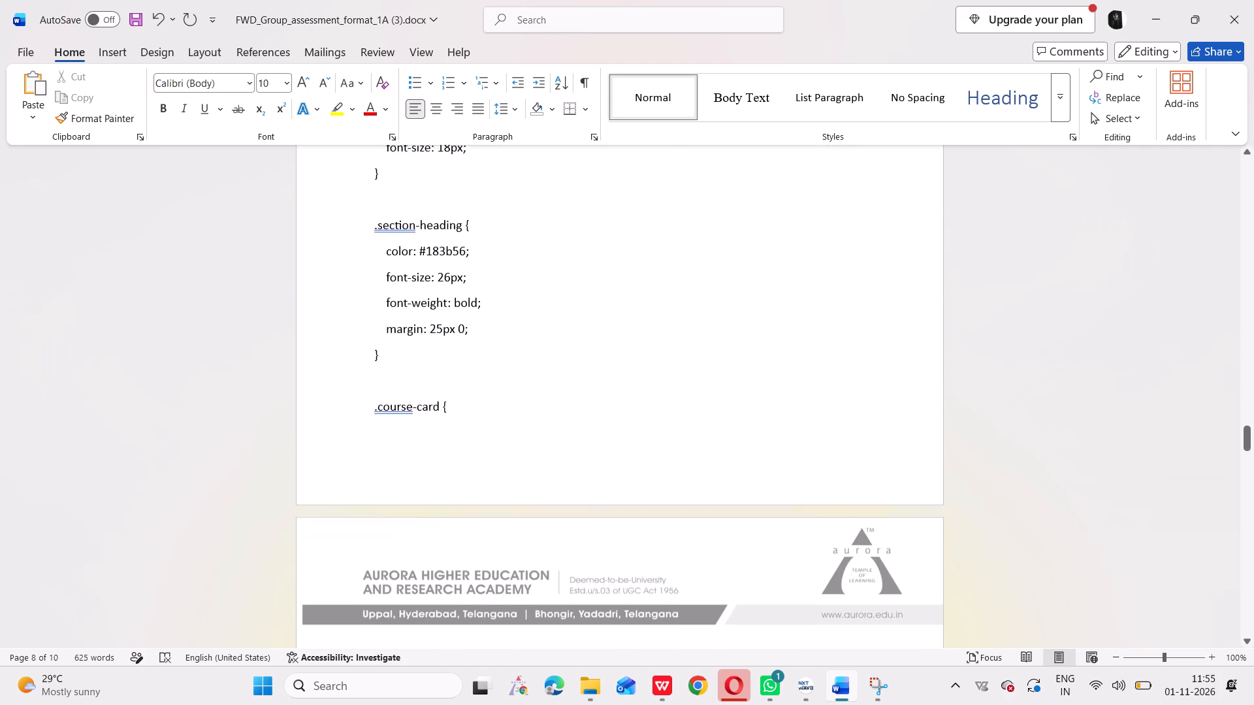
scroll(614, 409, "down", 5)
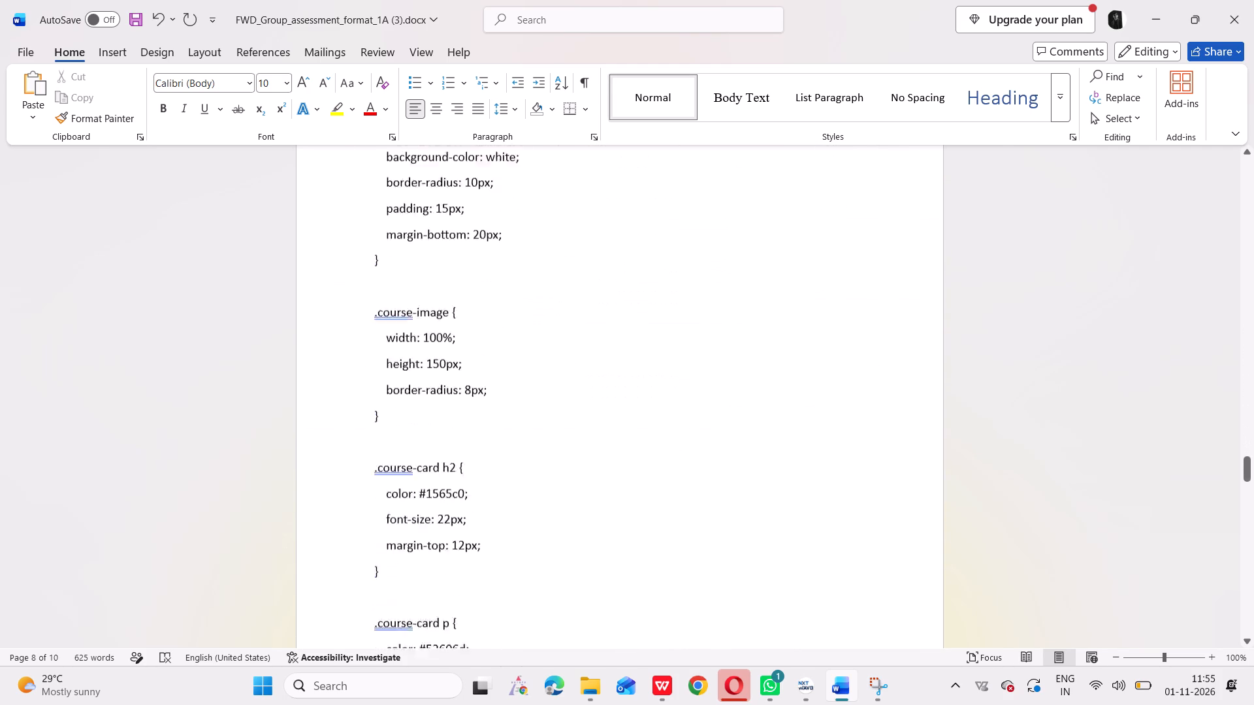
scroll(614, 409, "down", 6)
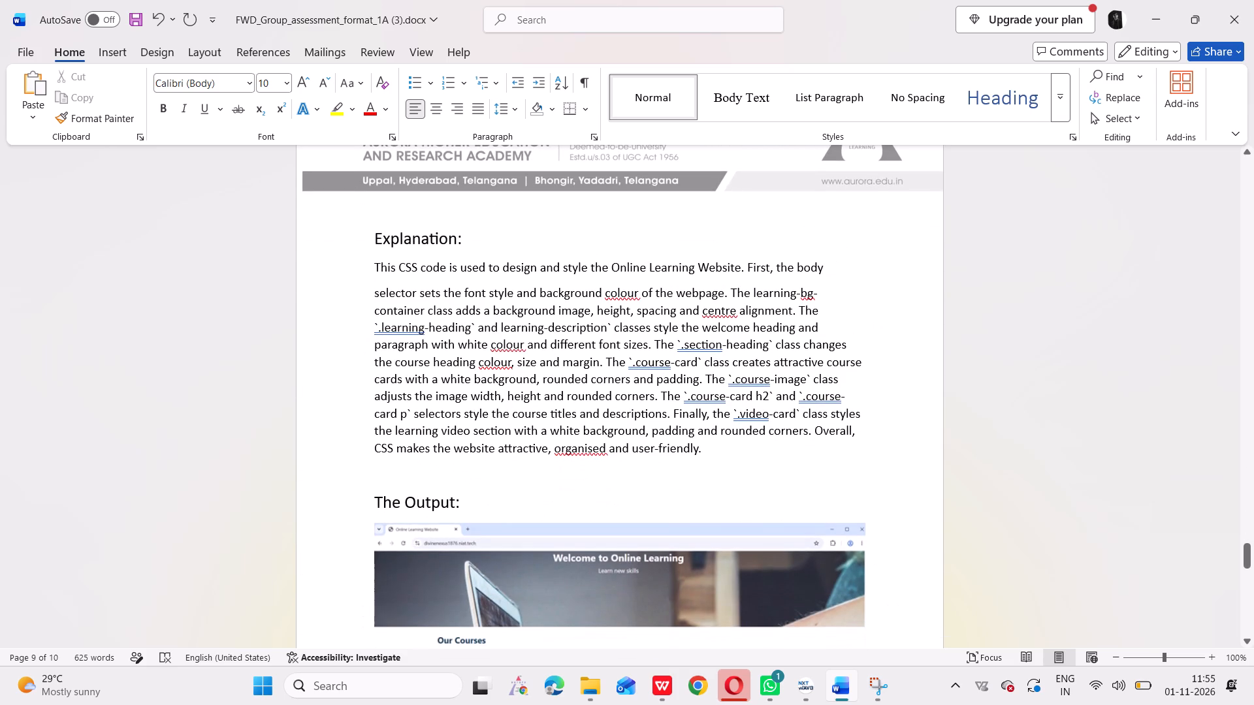
scroll(614, 409, "down", 5)
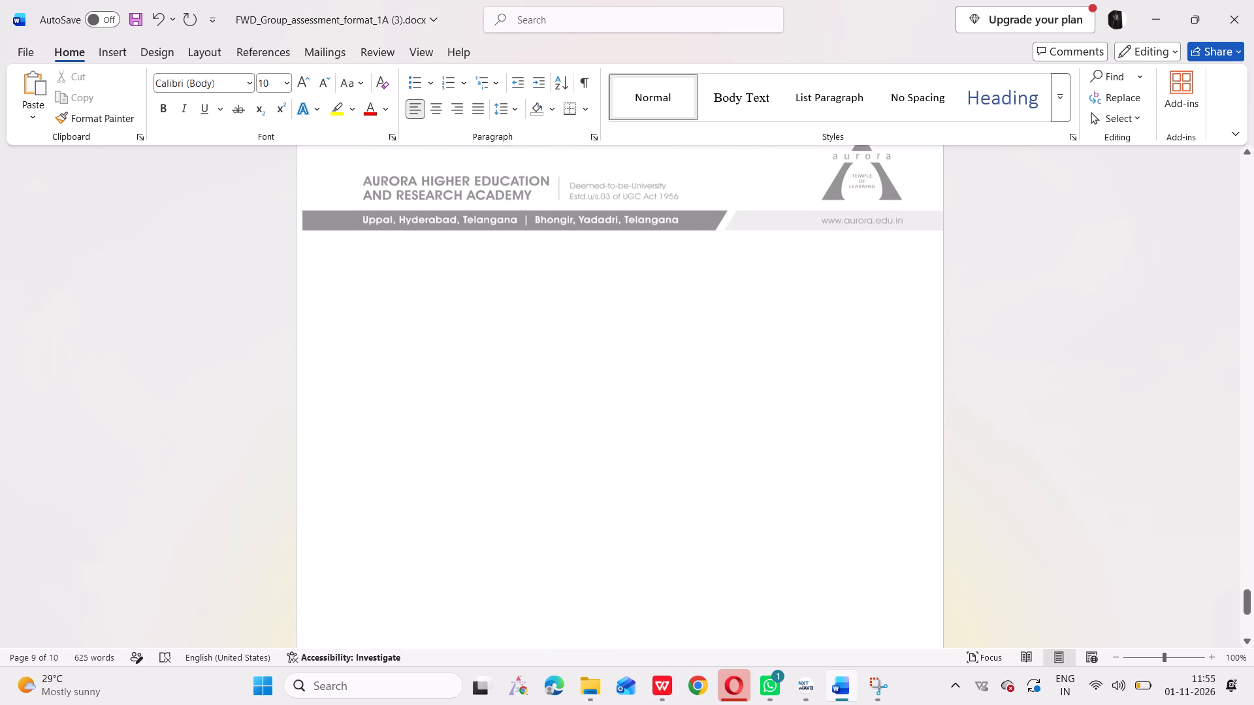
scroll(614, 409, "down", 1)
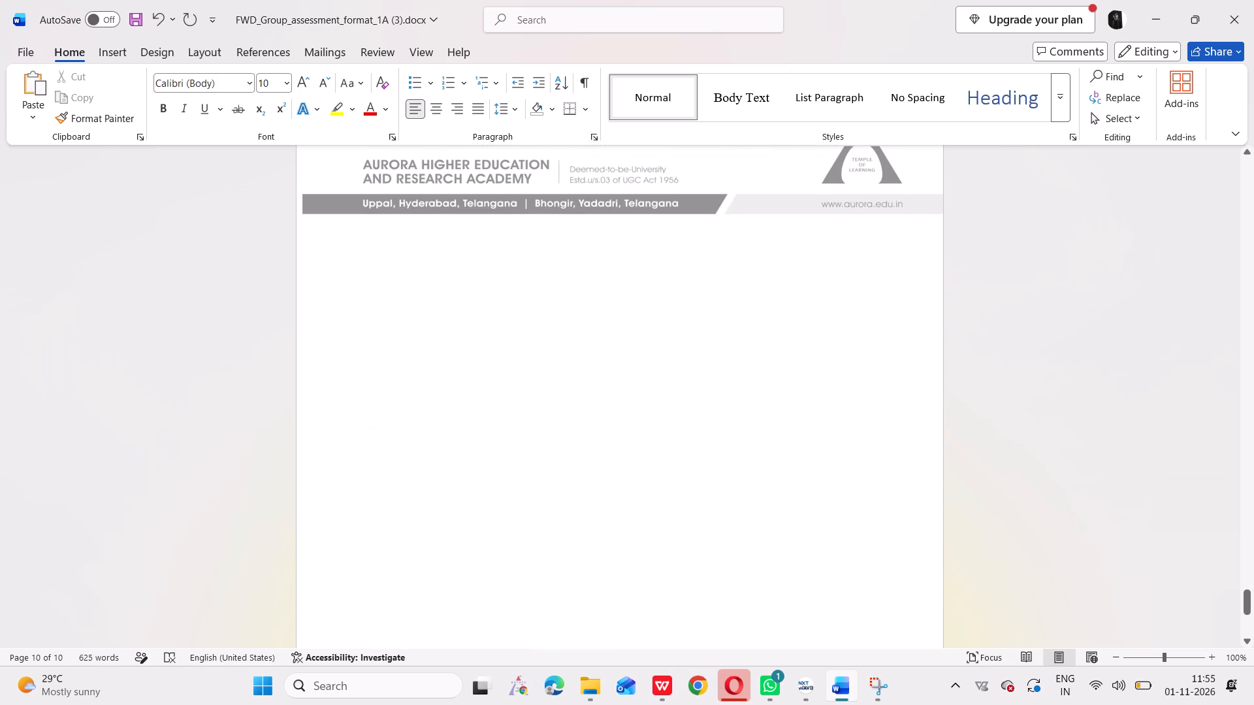
Look back through the document from the website link and output screenshot, past the CSS section, to the end of the HTML code.
scroll(614, 409, "up", 2)
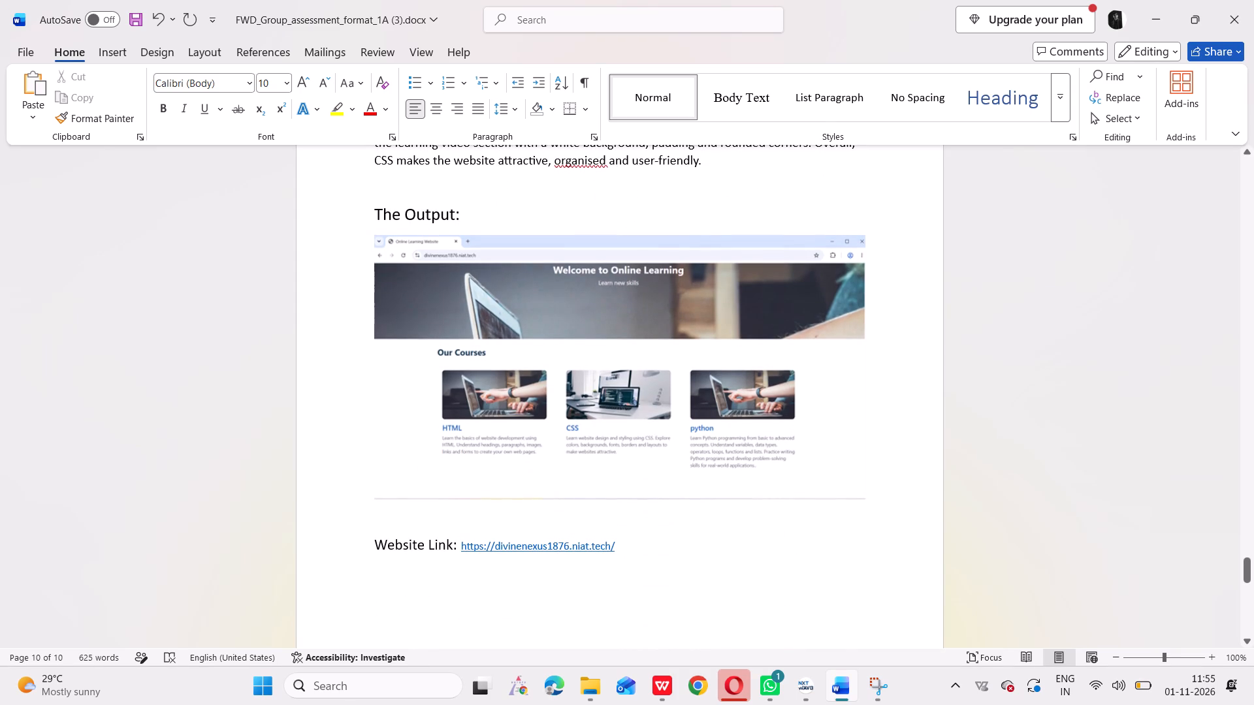
scroll(614, 409, "up", 5)
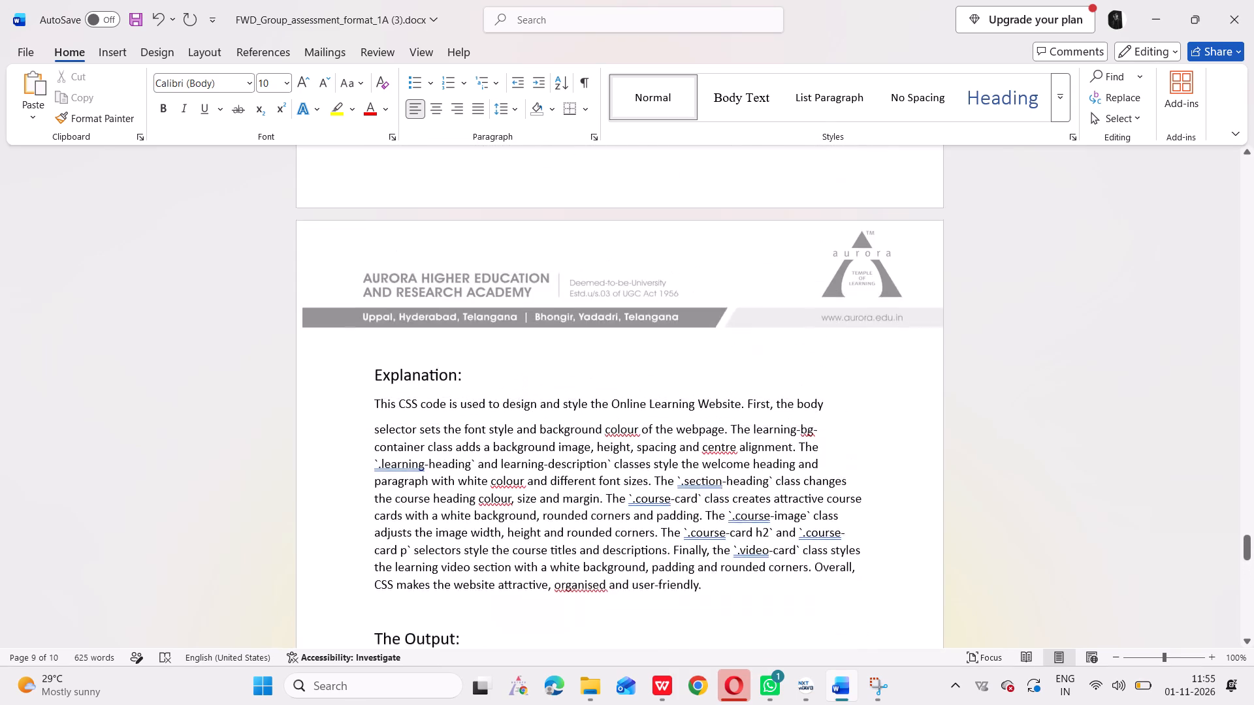
scroll(614, 409, "up", 7)
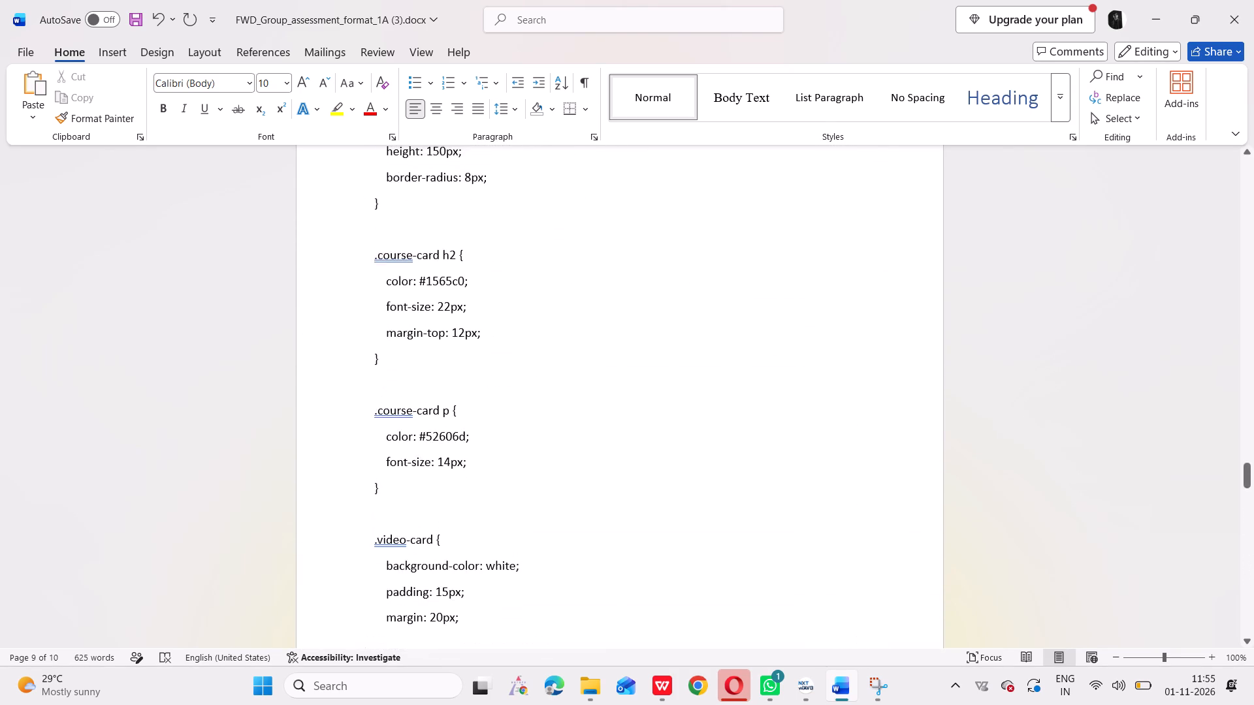
scroll(614, 409, "up", 7)
scroll(614, 409, "right", 1)
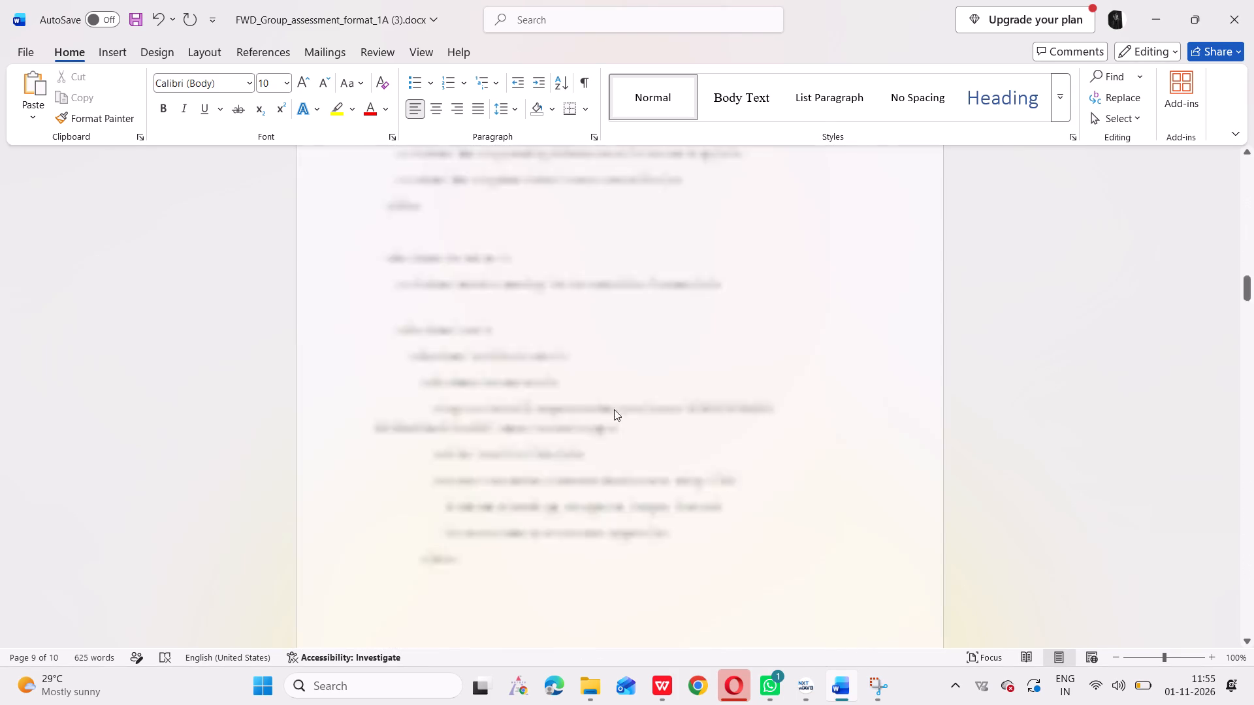
scroll(614, 409, "right", 1)
scroll(614, 409, "up", 11)
scroll(614, 409, "down", 2)
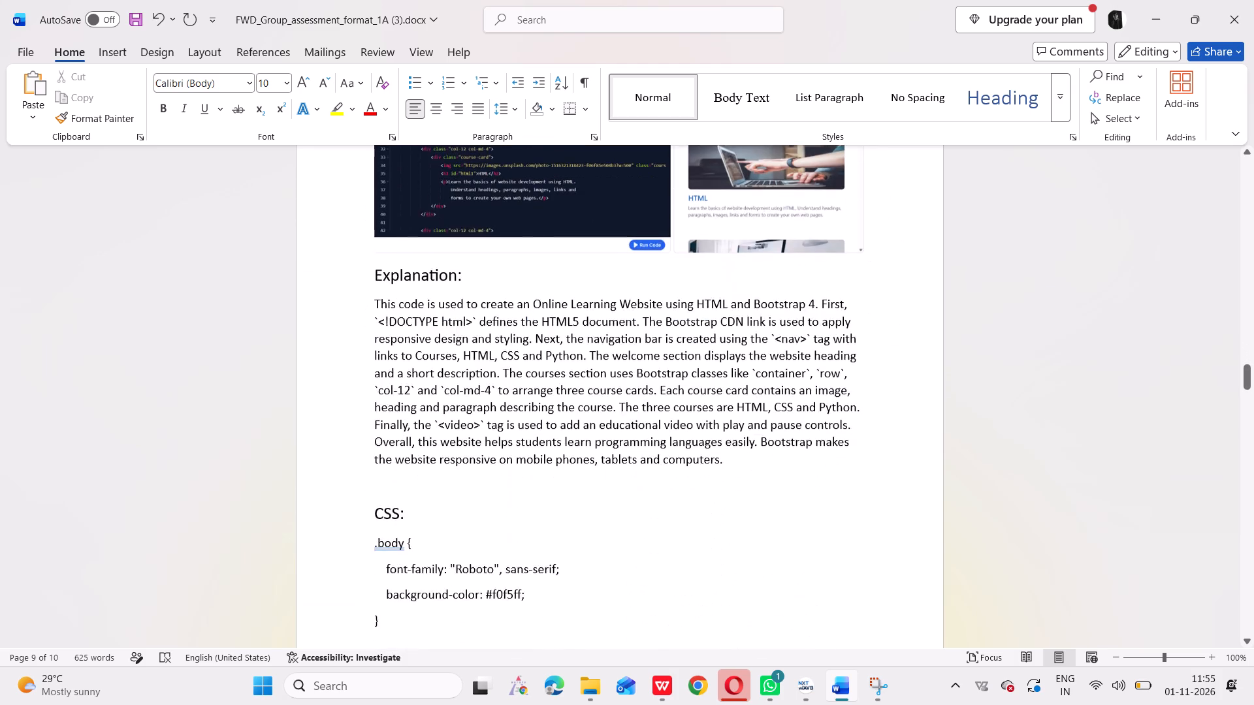
scroll(614, 409, "up", 8)
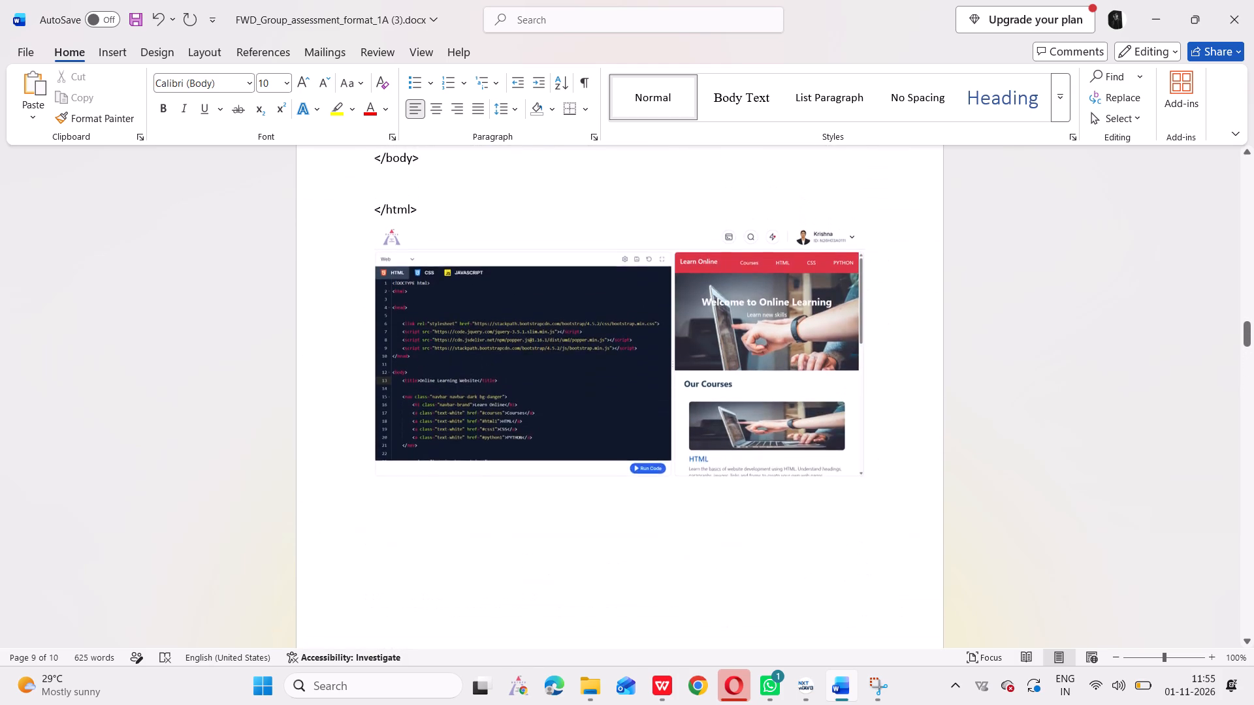
scroll(614, 409, "up", 2)
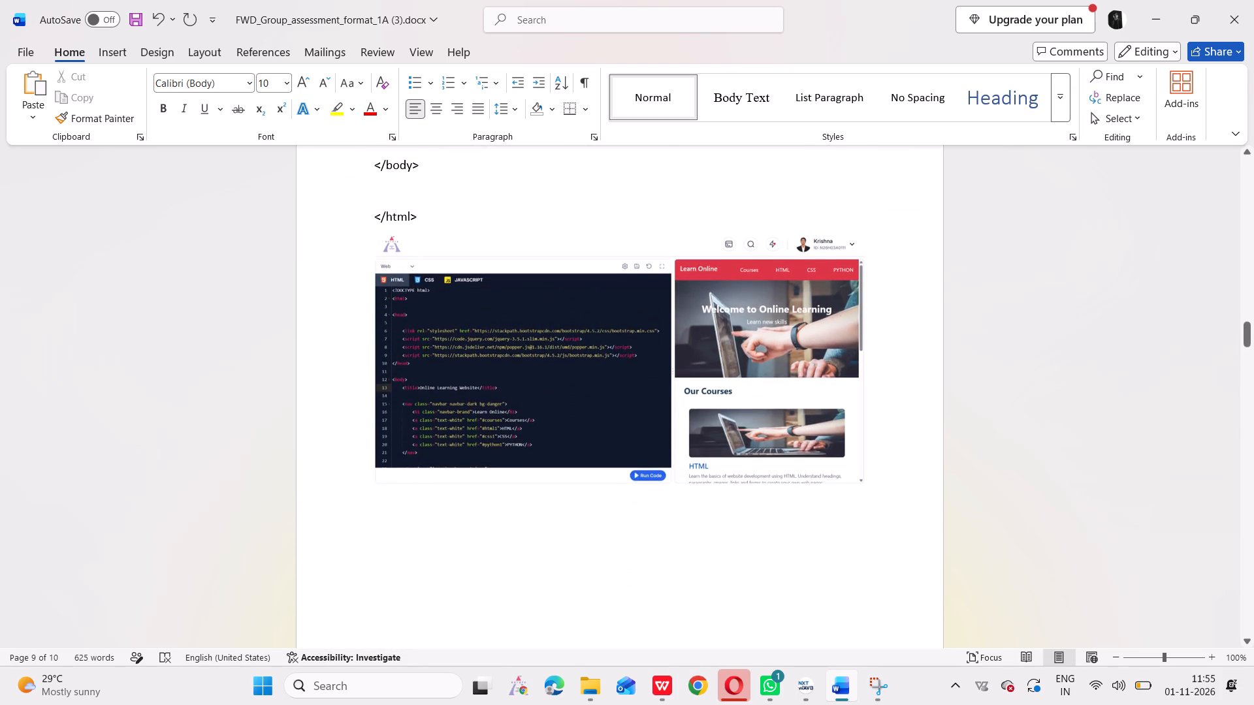
scroll(614, 409, "up", 2)
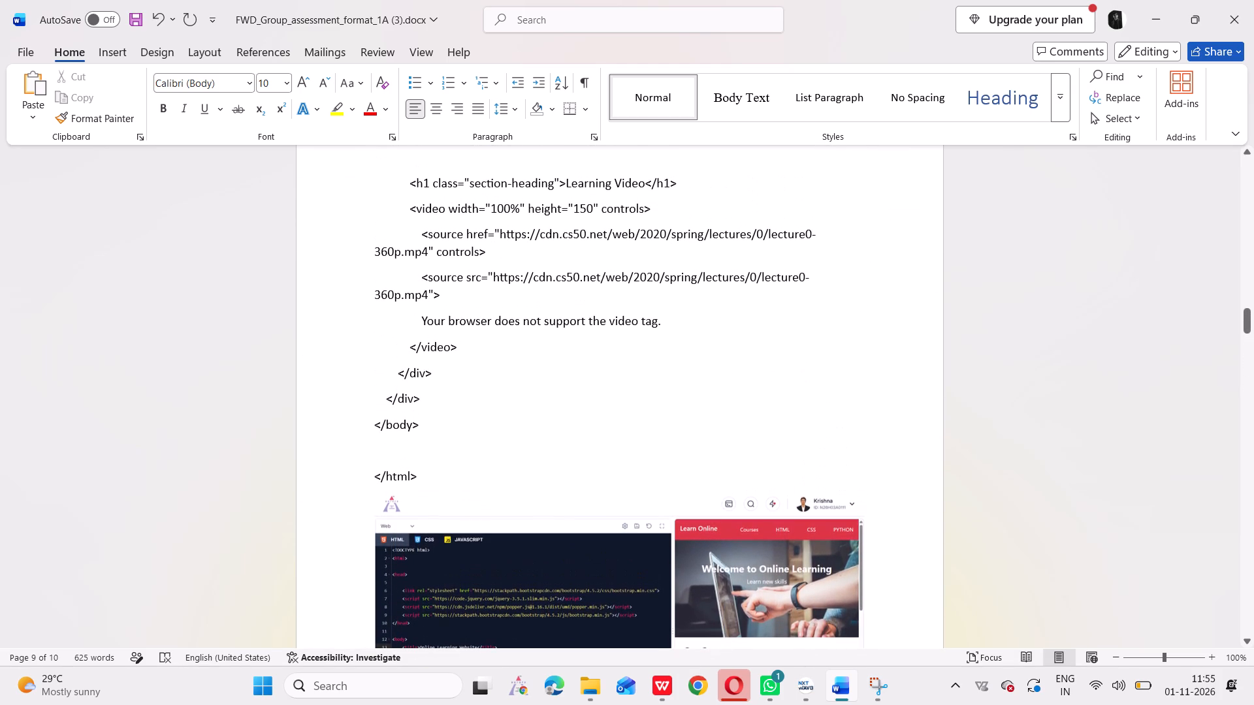
Check the CSS code pages and their screenshots again down to the CSS Explanation heading.
scroll(614, 409, "down", 9)
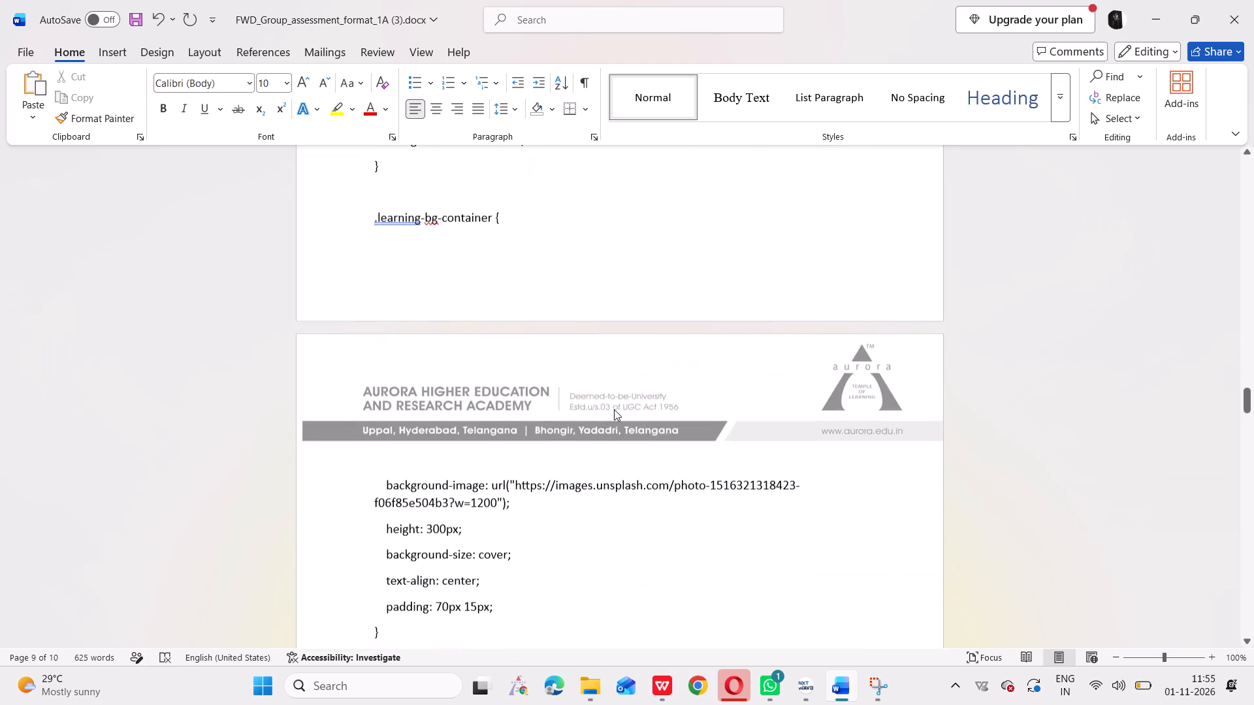
scroll(614, 409, "down", 8)
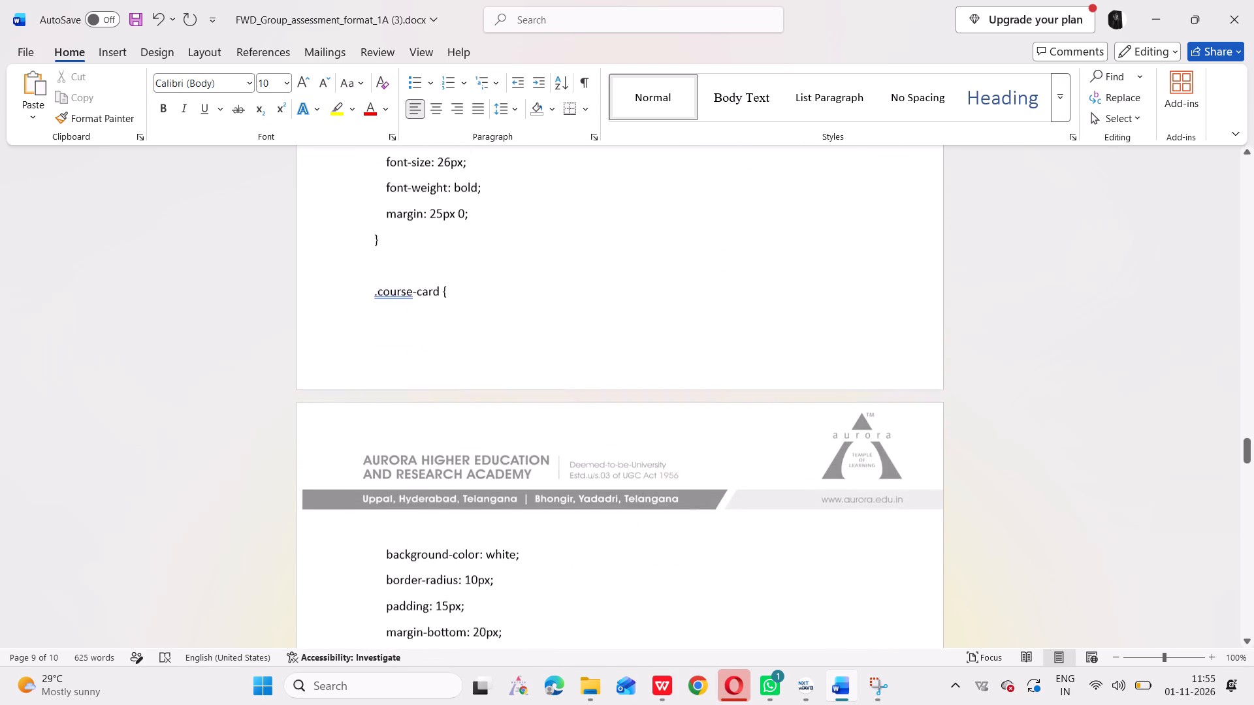
scroll(614, 409, "down", 7)
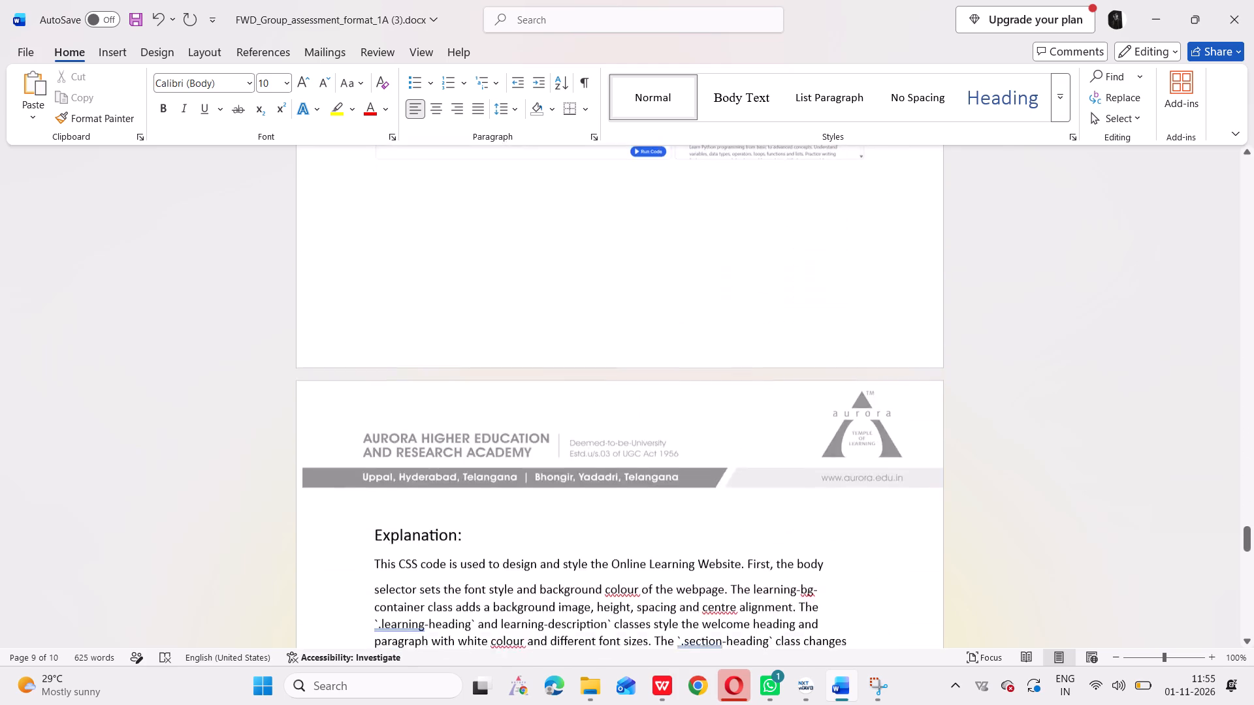
scroll(614, 409, "down", 1)
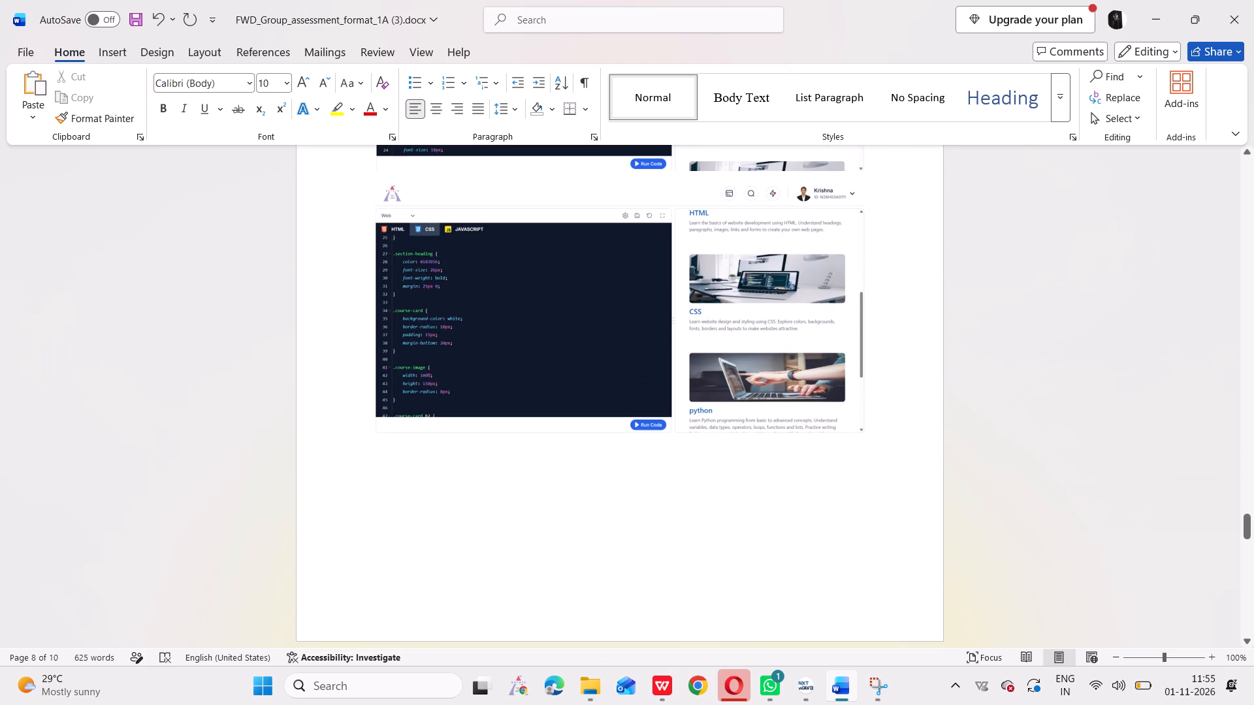
Print the whole document with Microsoft Print to PDF, saving it as Group assment -1 in the WEB DEVELOMENT CSS folder.
key("ctrl+p")
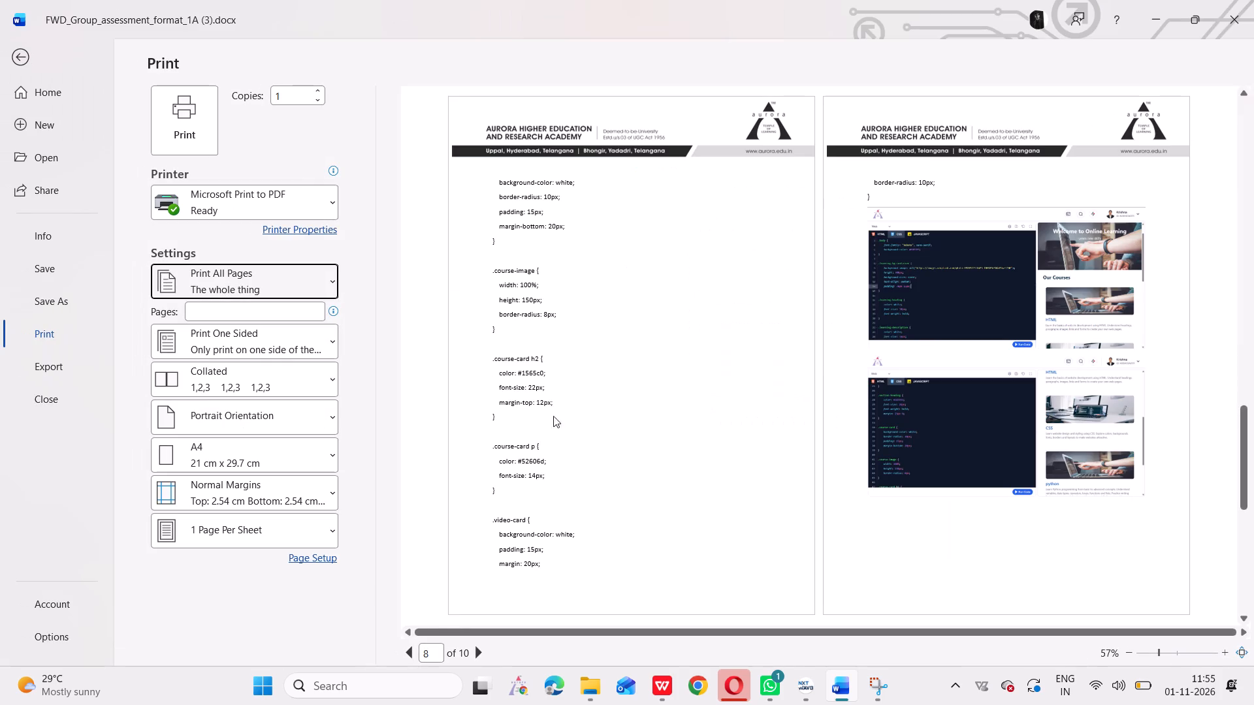
left_click(306, 196)
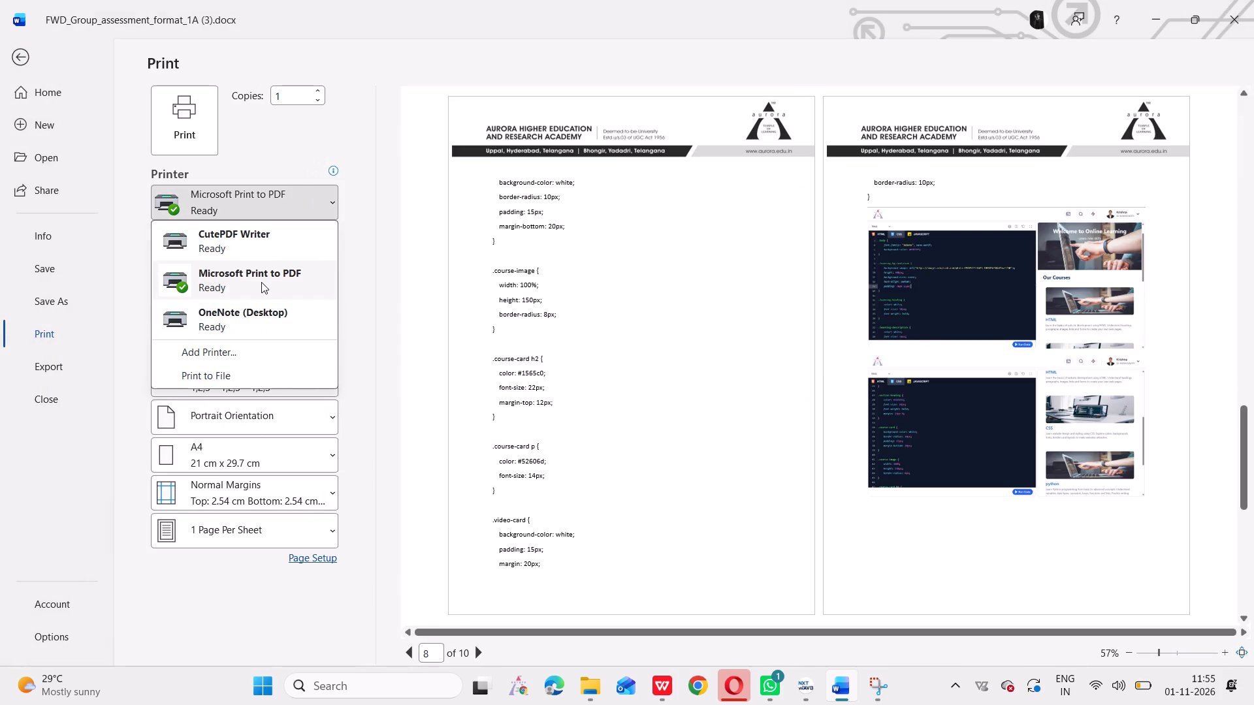
left_click(261, 283)
left_click(204, 146)
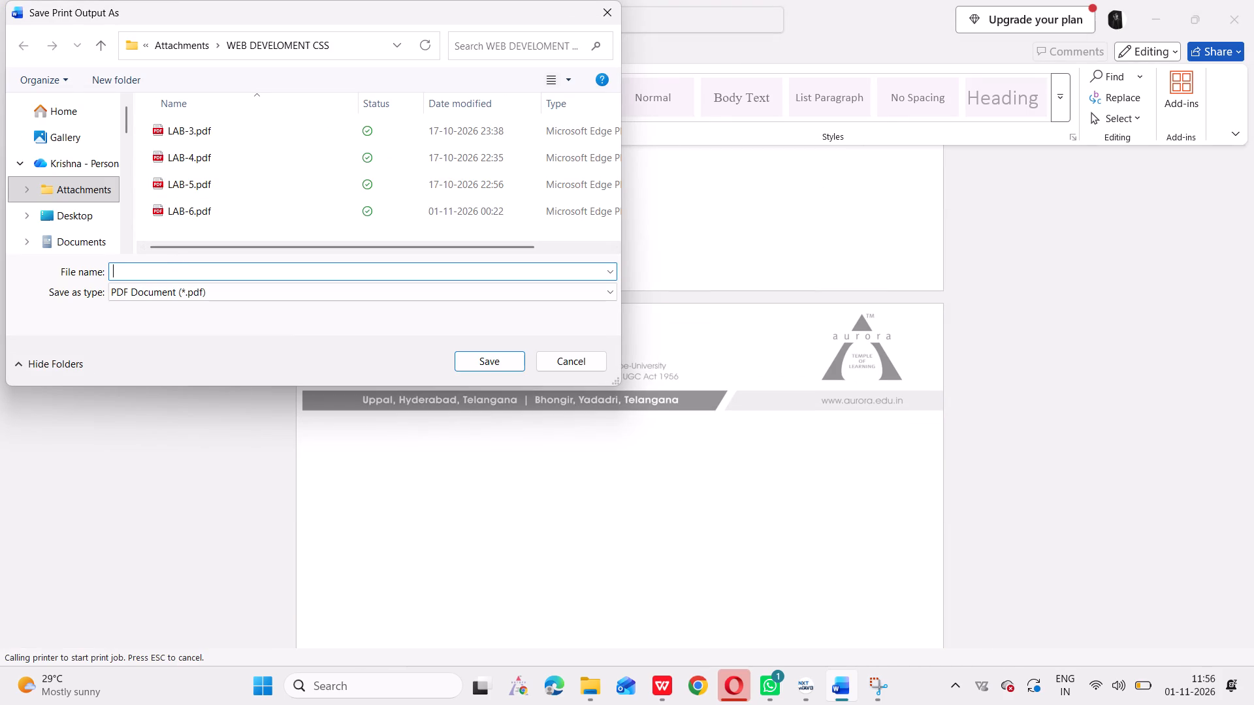
left_click(171, 267)
type("ro")
type("up a")
type("ssment")
key("space")
type("-21")
key("BackSpace")
key("BackSpace")
key("1")
left_click(503, 358)
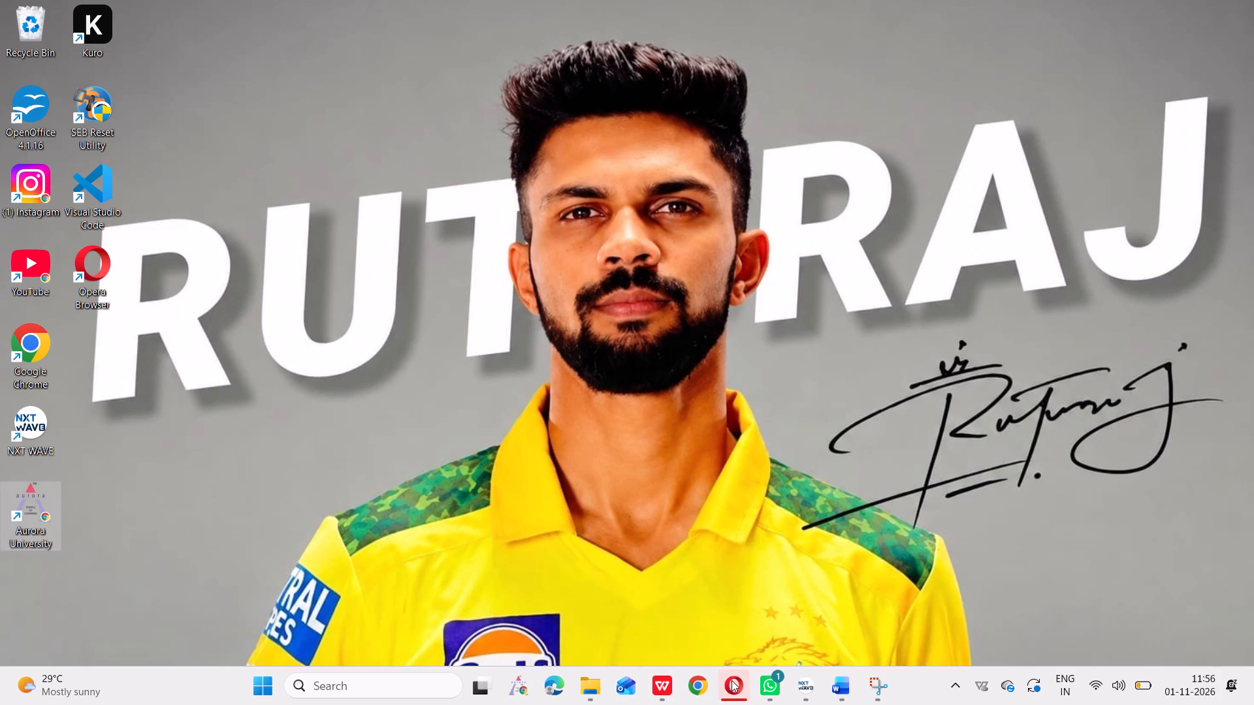
Open the Aurora University portal in Chrome at the Fundamentals of Web Development assessments list.
double_click(33, 486)
left_click(244, 406)
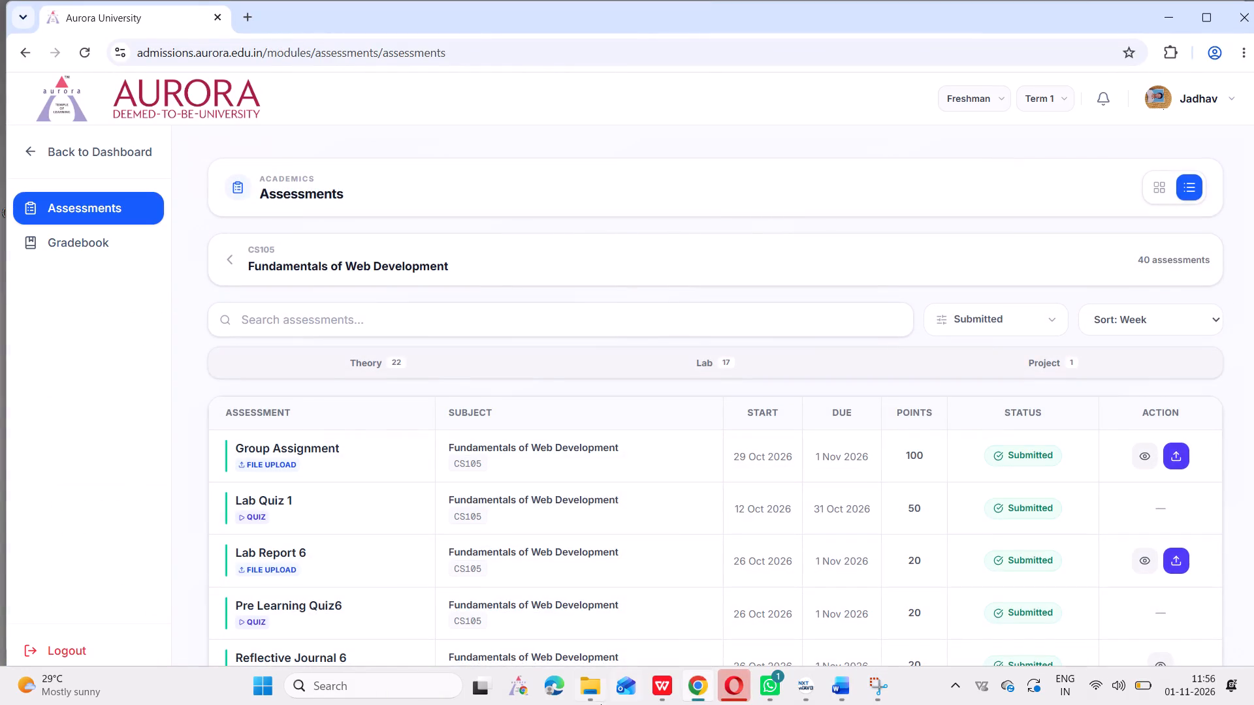
Open Group assment -1.pdf from the WEB DEVELOMENT CSS folder and review it from the student details table through to the website link.
left_click(592, 696)
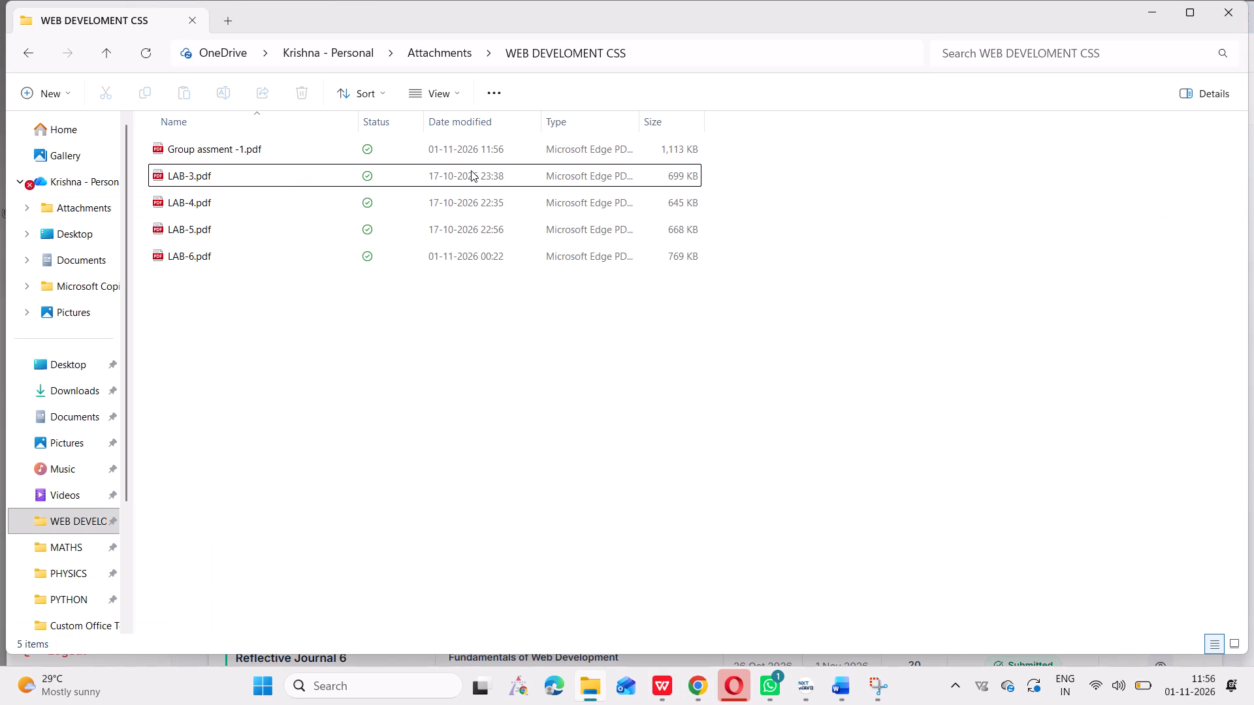
double_click(484, 156)
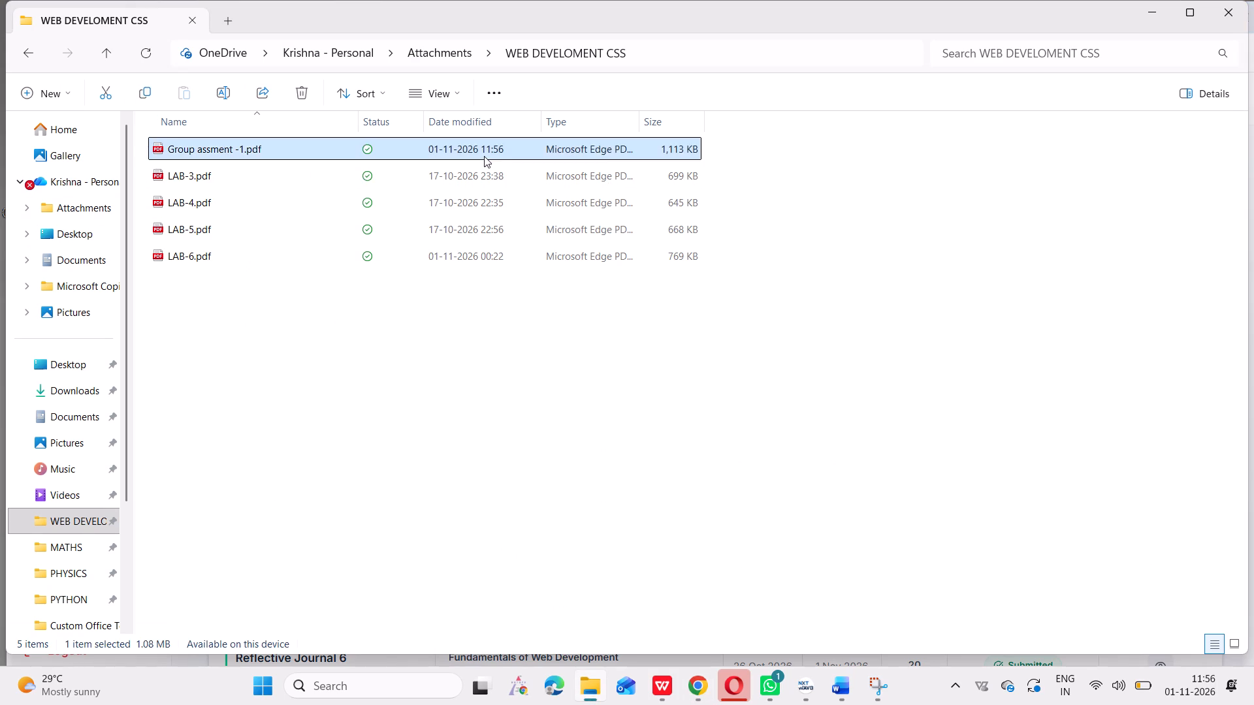
scroll(547, 227, "down", 1)
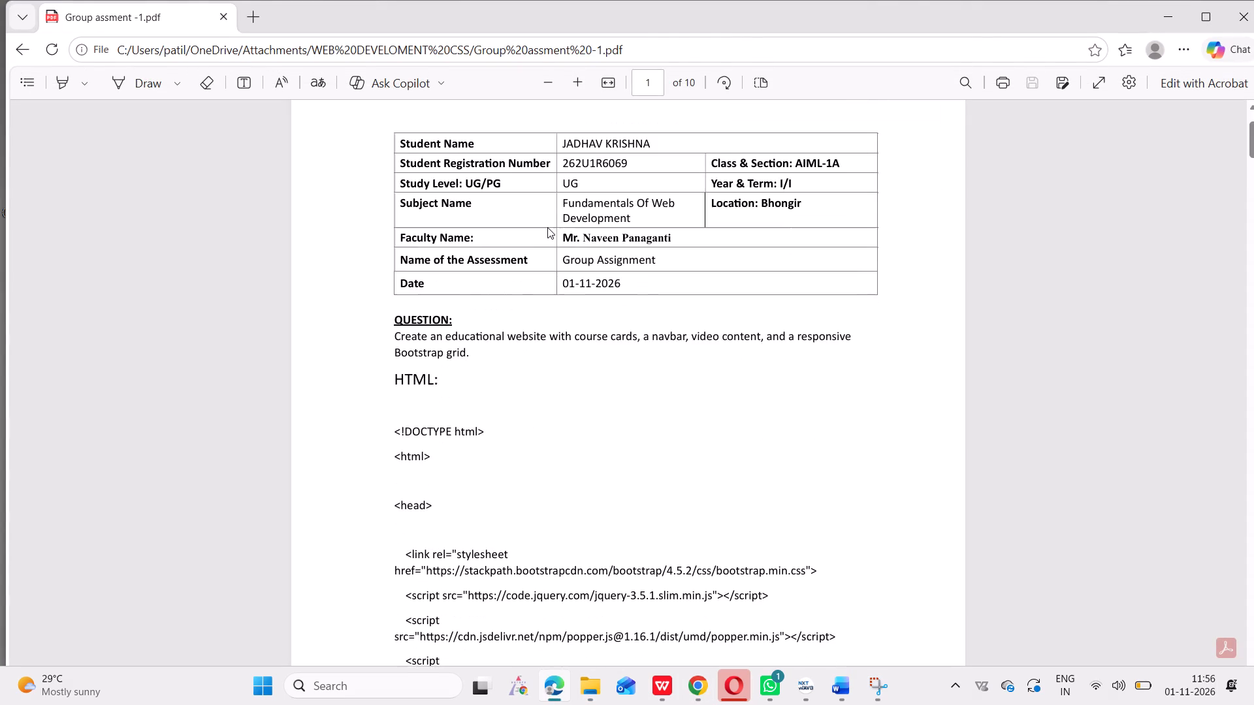
scroll(547, 227, "down", 1)
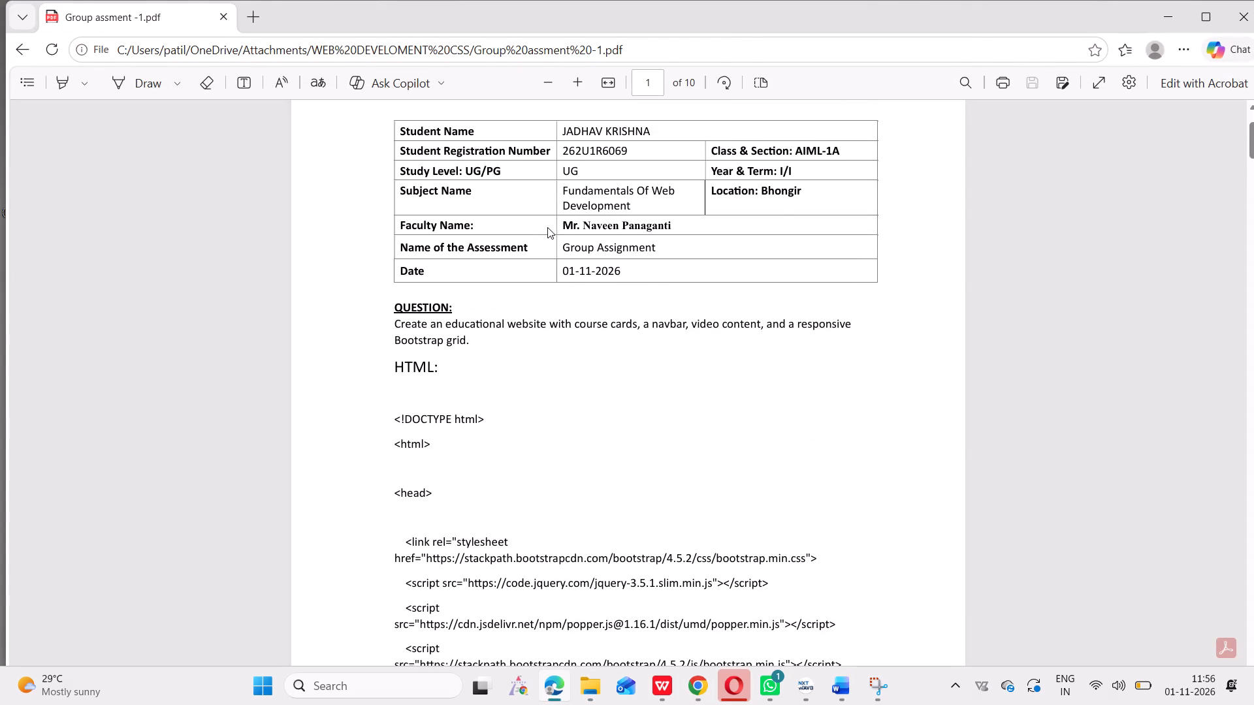
scroll(547, 227, "down", 3)
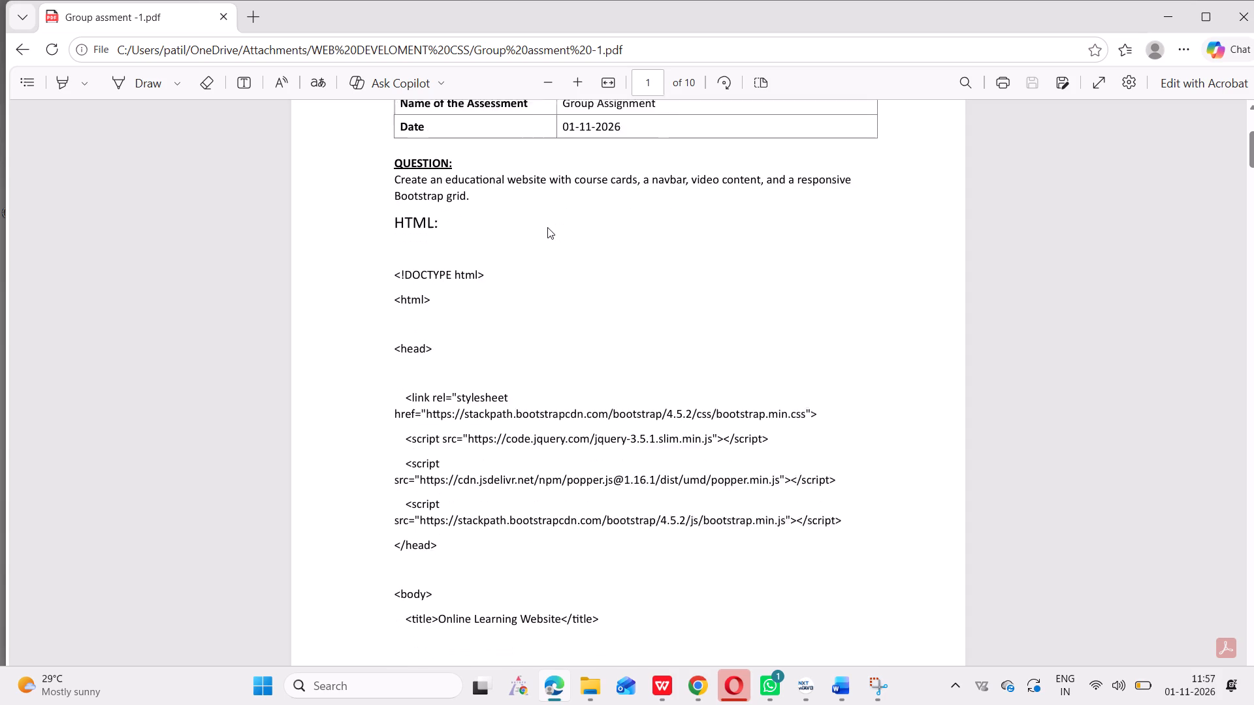
scroll(547, 227, "down", 6)
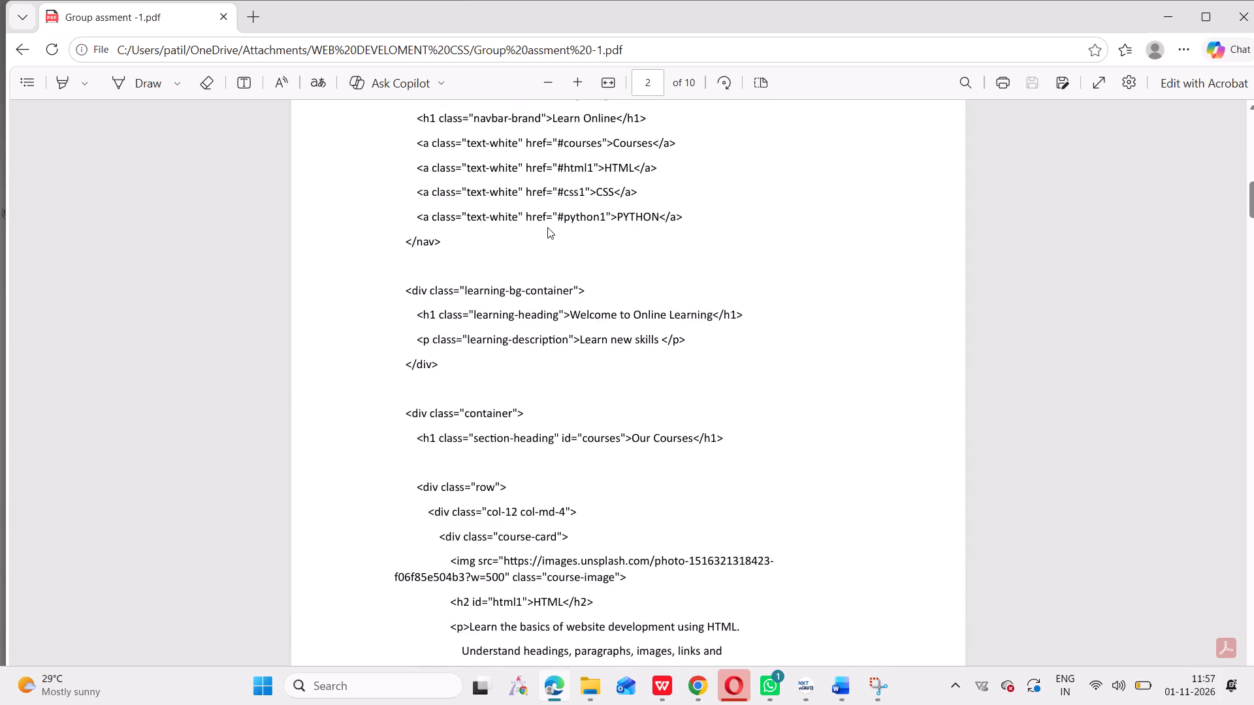
scroll(547, 227, "down", 10)
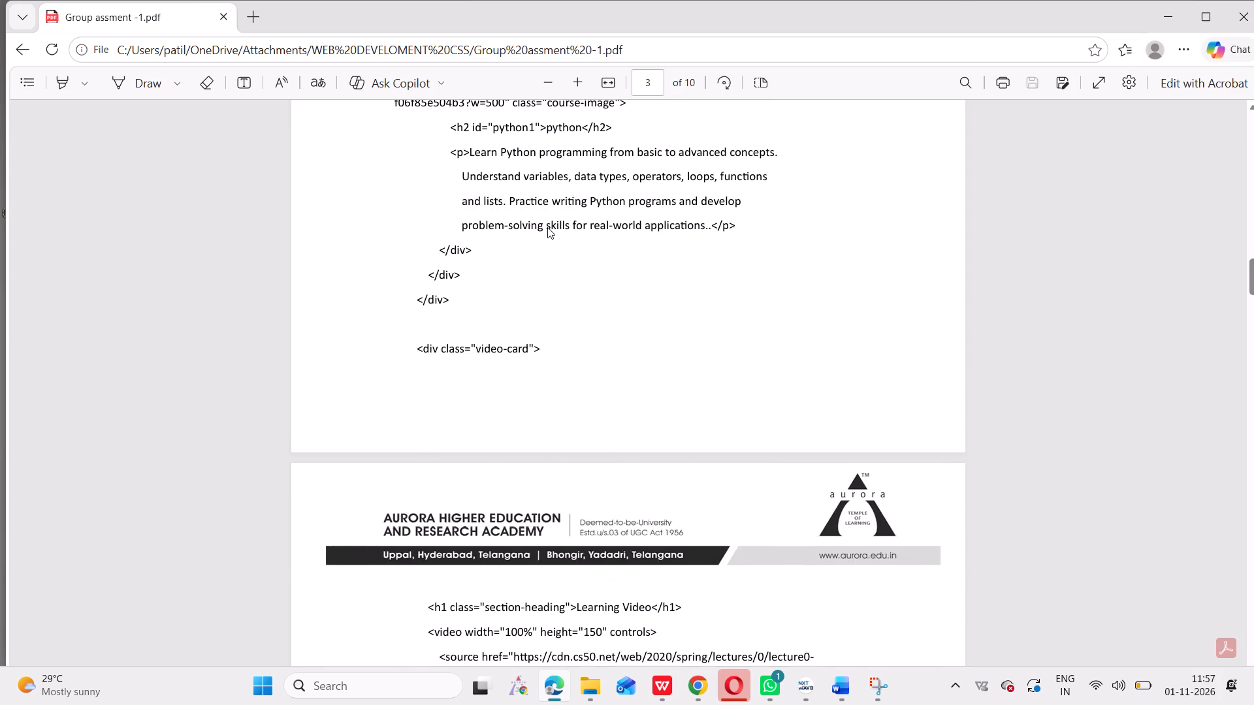
scroll(547, 227, "down", 16)
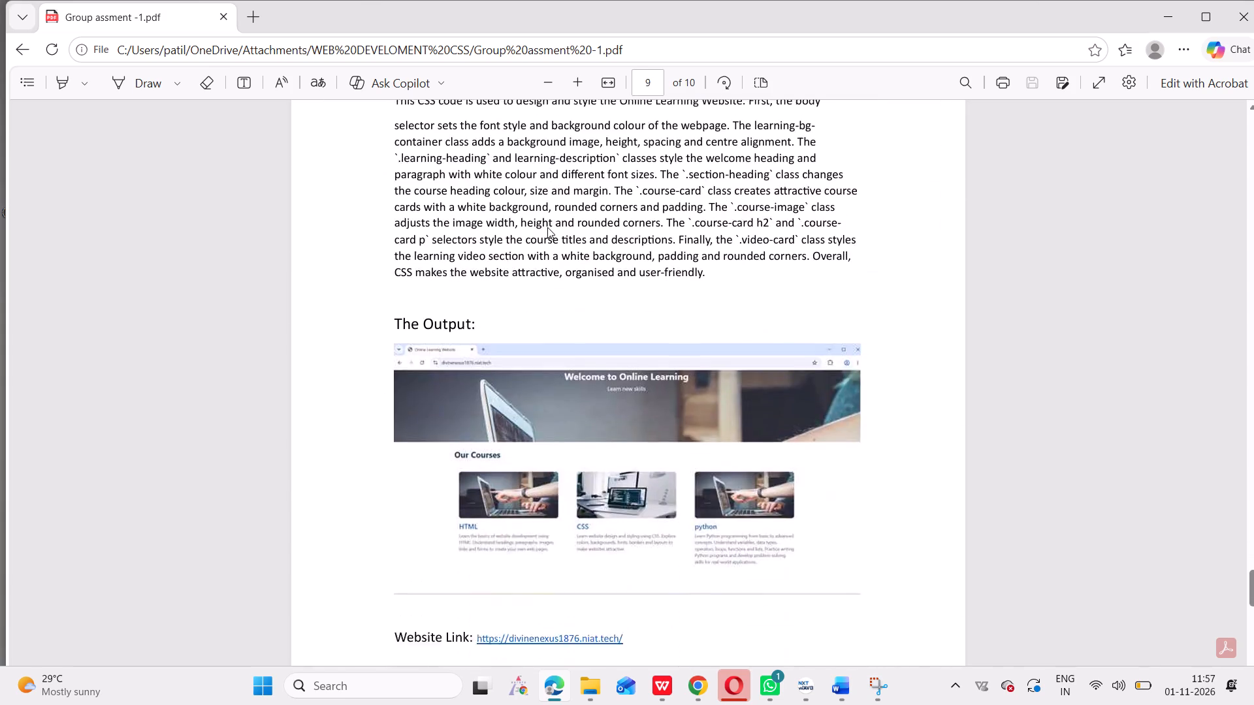
scroll(547, 227, "down", 7)
scroll(547, 227, "up", 6)
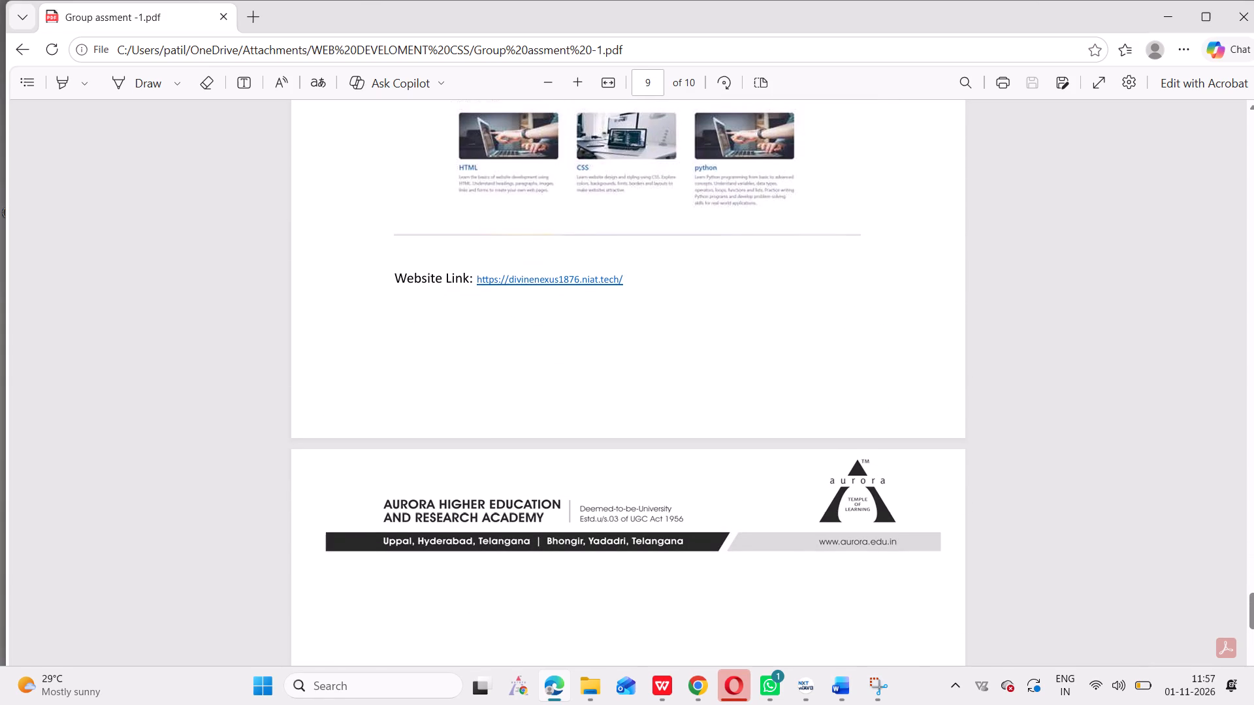
double_click(532, 281)
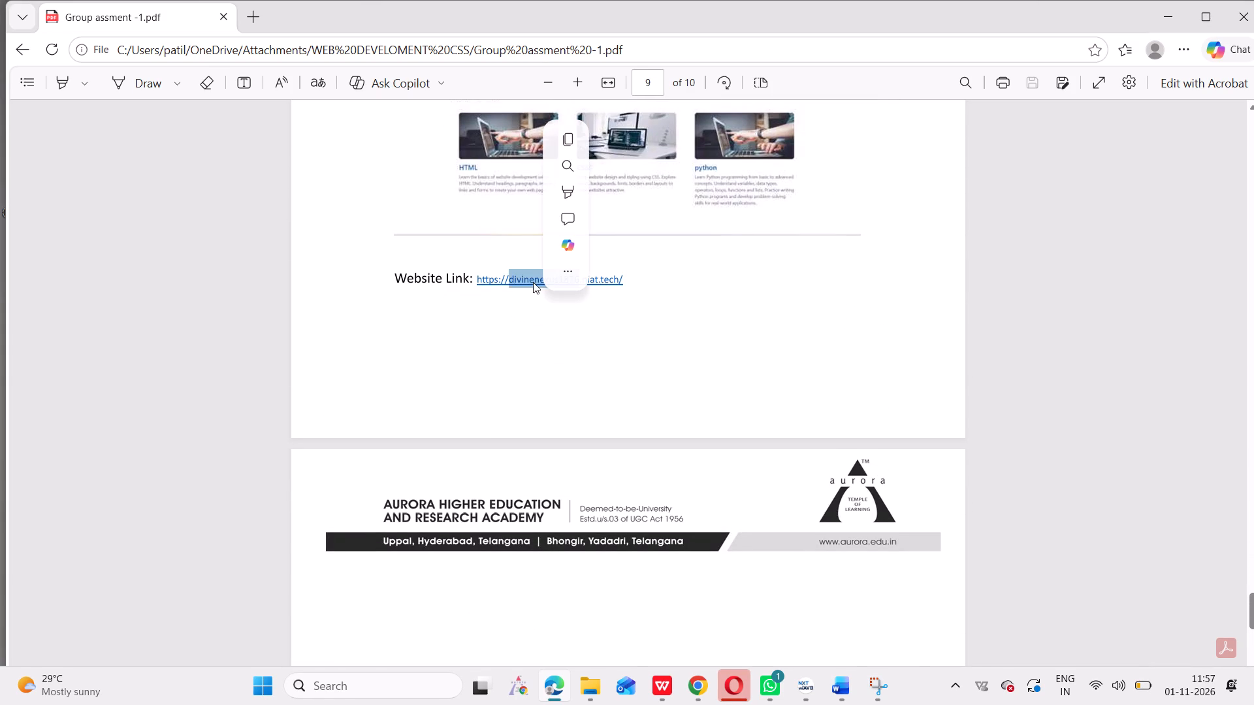
left_click(570, 268)
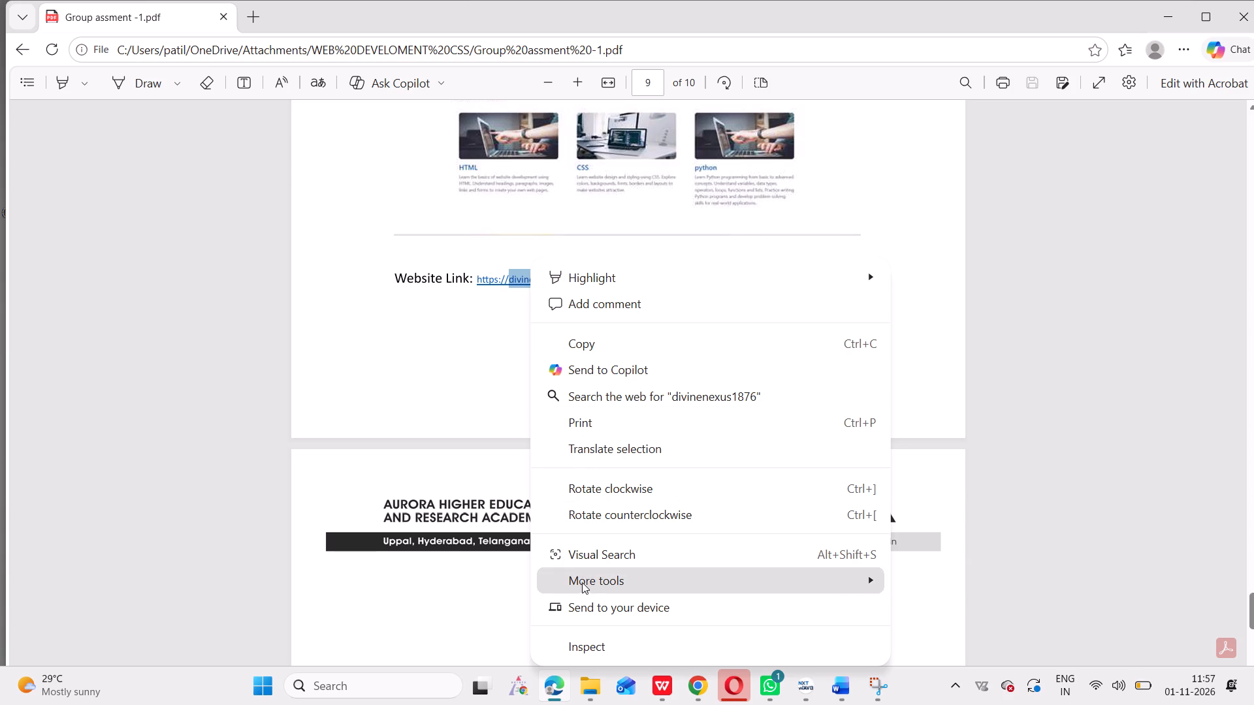
left_click(623, 406)
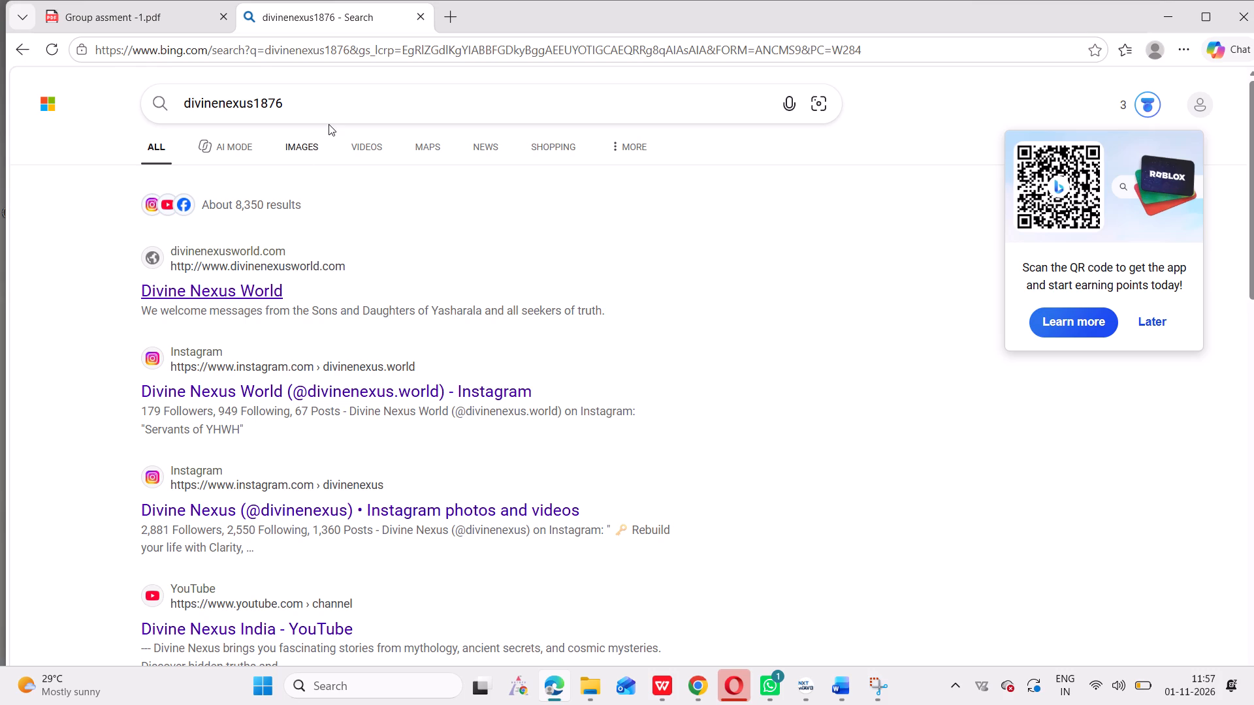
scroll(291, 329, "up", 2)
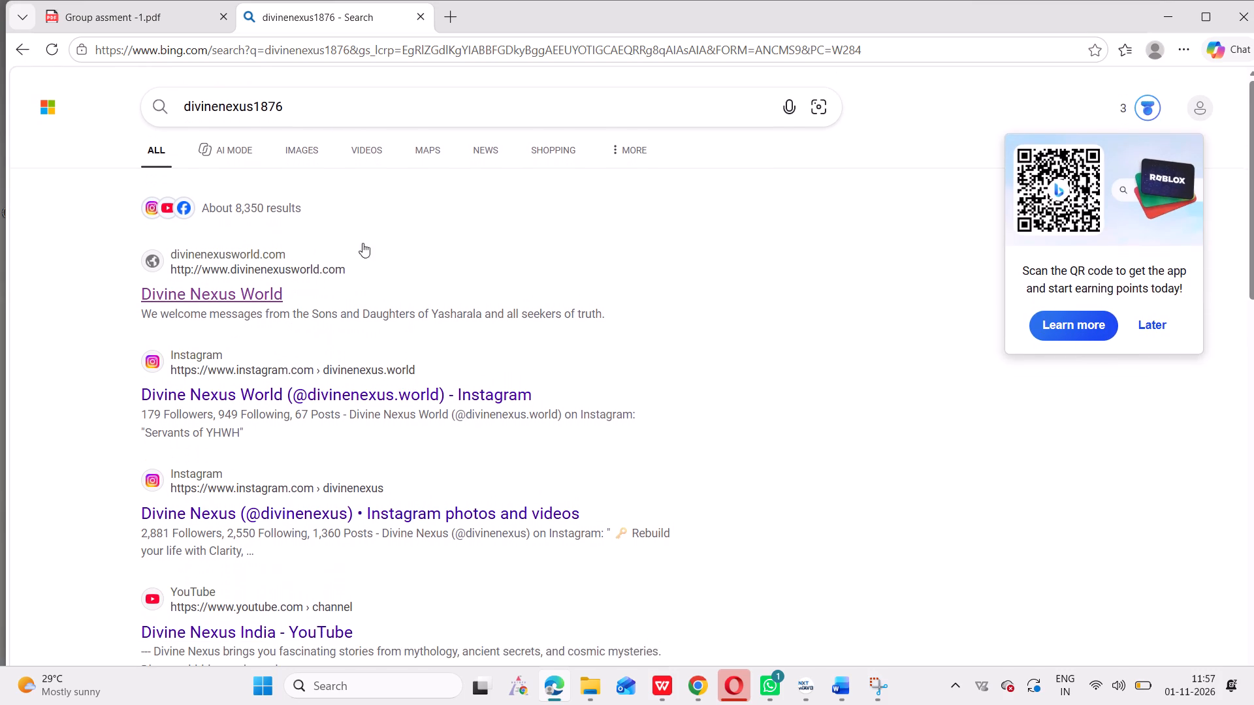
left_click(862, 43)
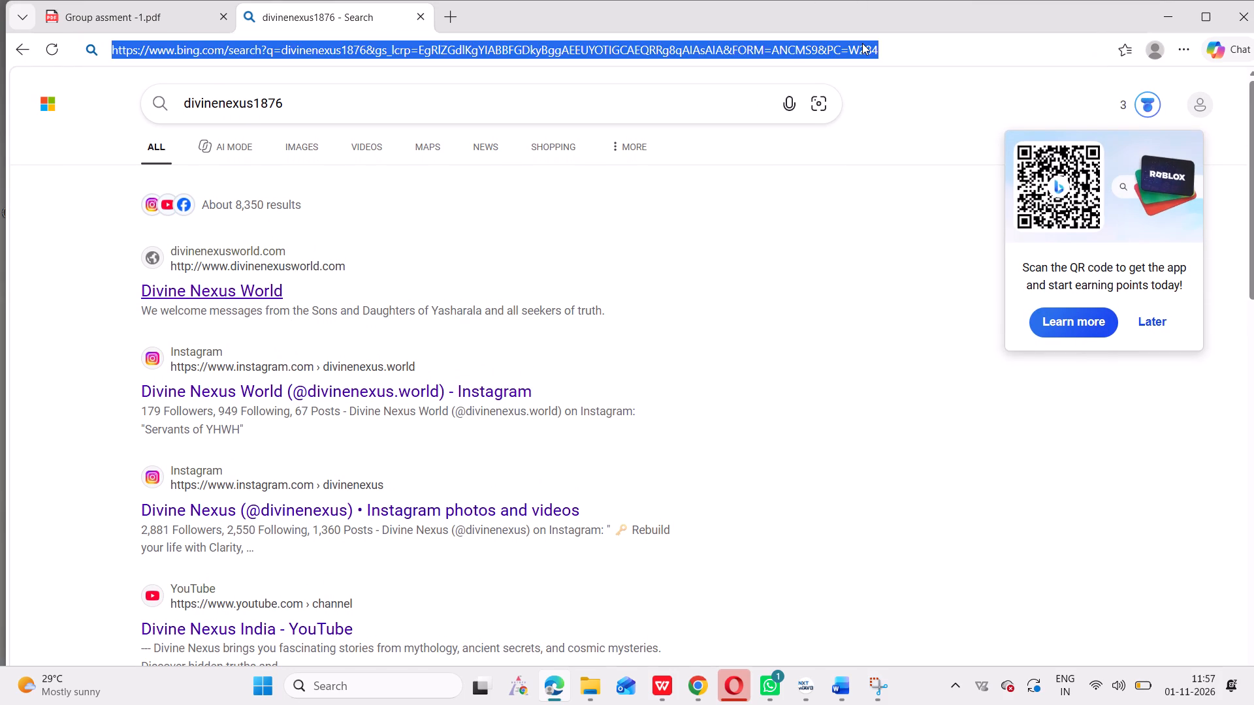
key("BackSpace")
key("BackSpace")
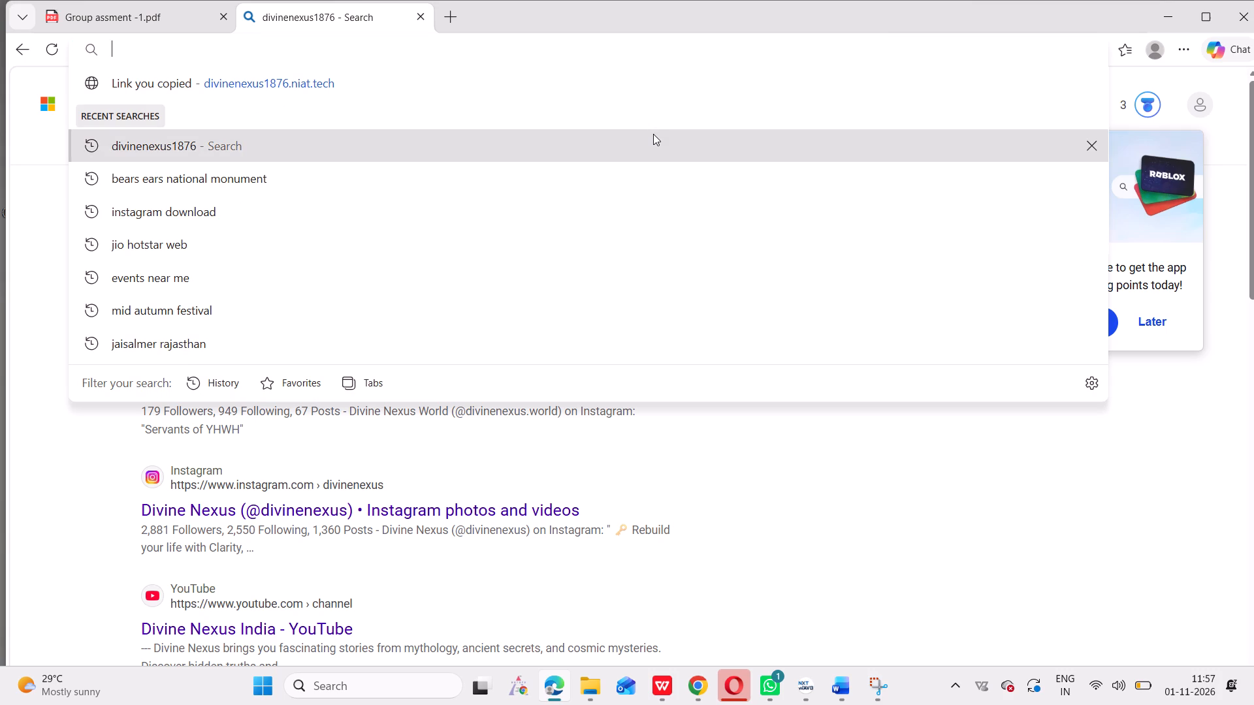
left_click(653, 134)
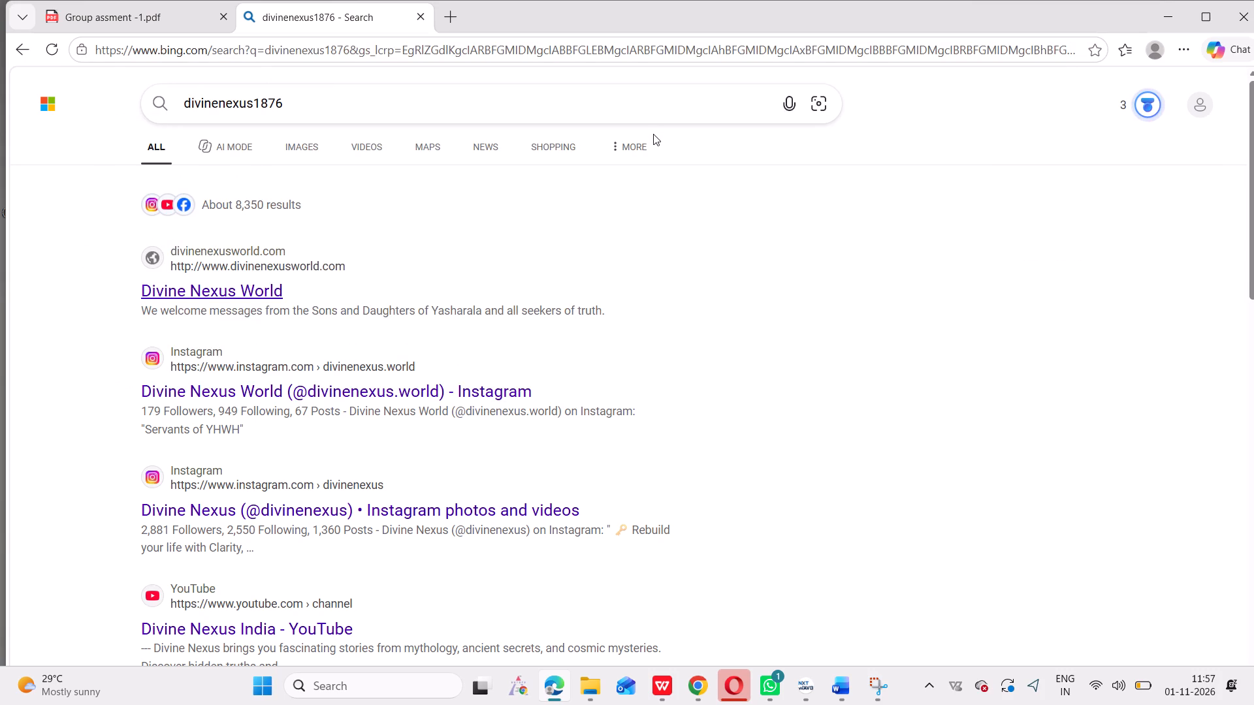
left_click(425, 14)
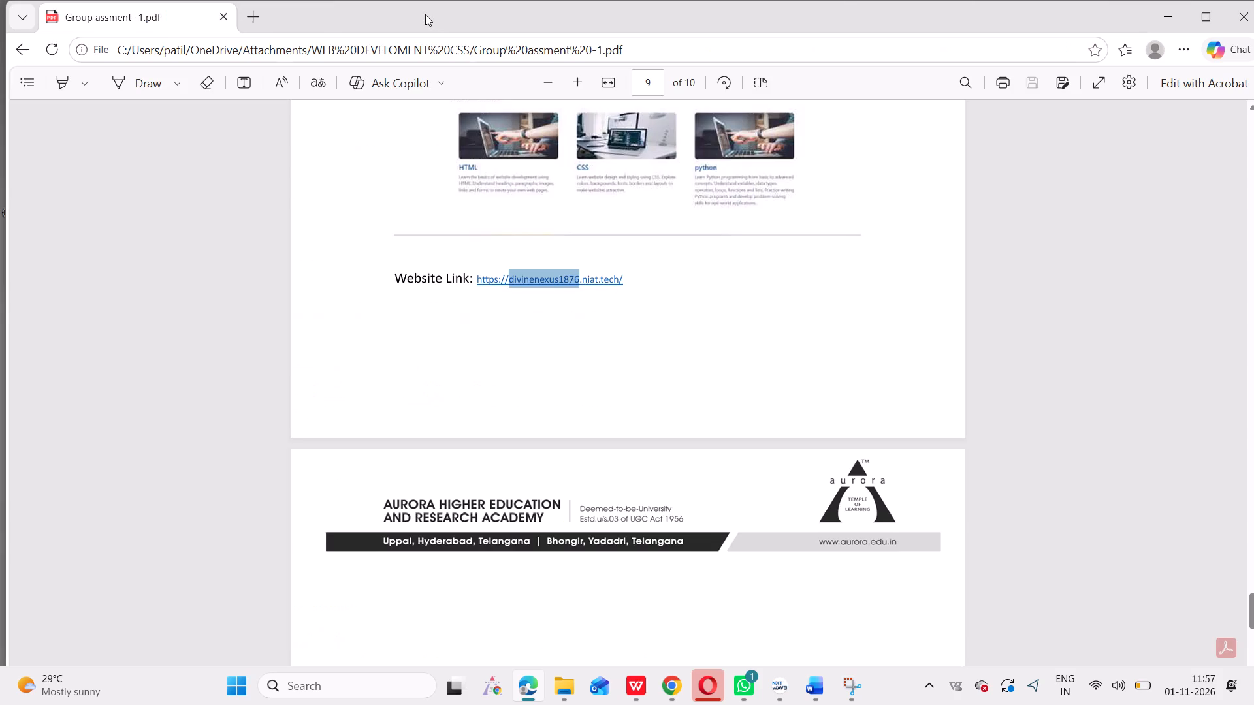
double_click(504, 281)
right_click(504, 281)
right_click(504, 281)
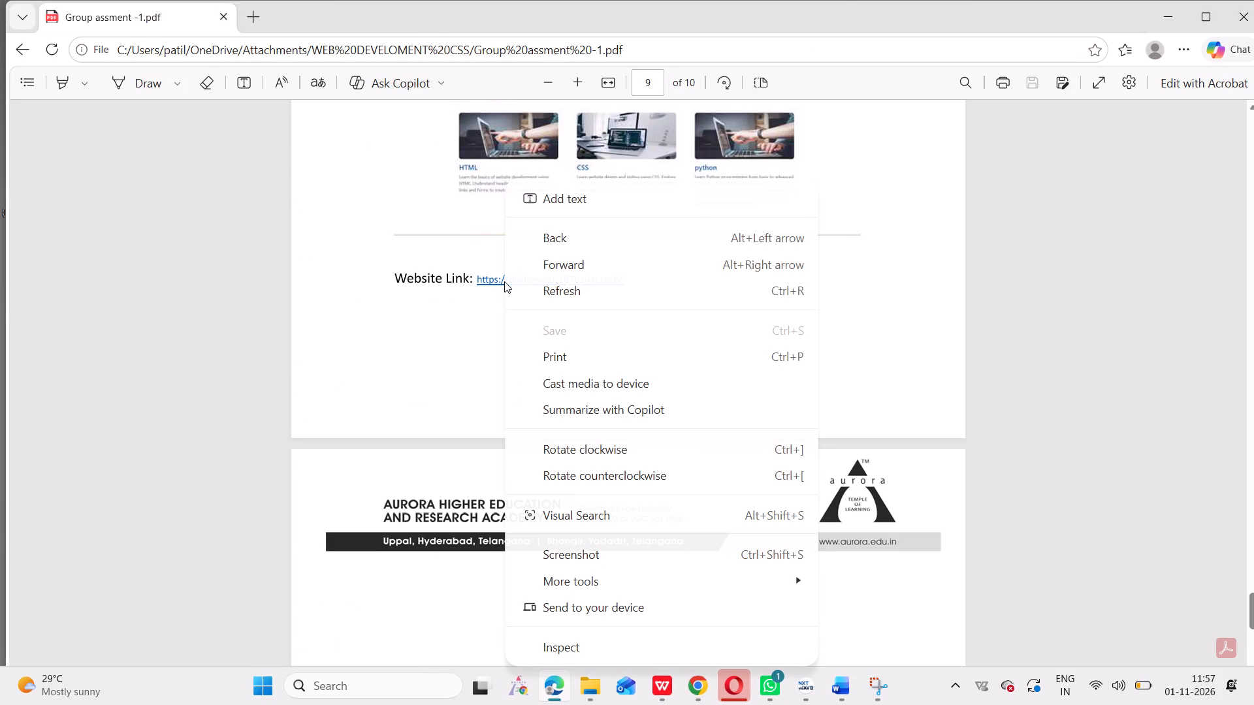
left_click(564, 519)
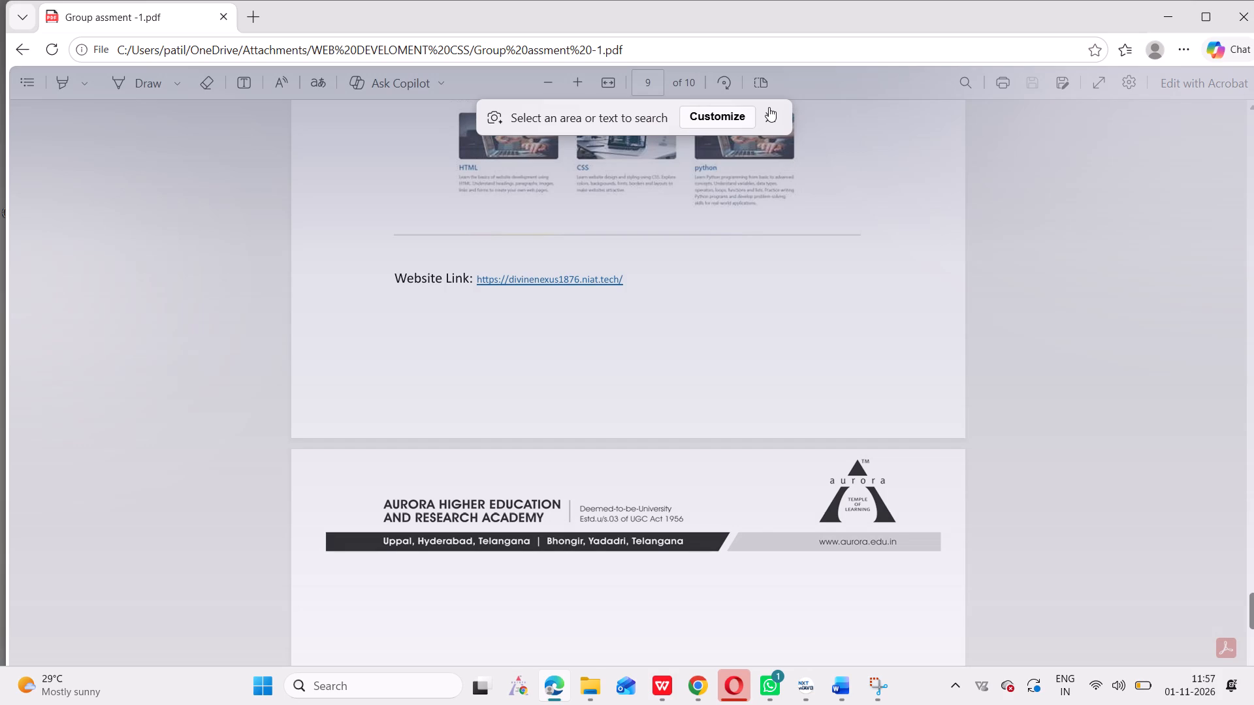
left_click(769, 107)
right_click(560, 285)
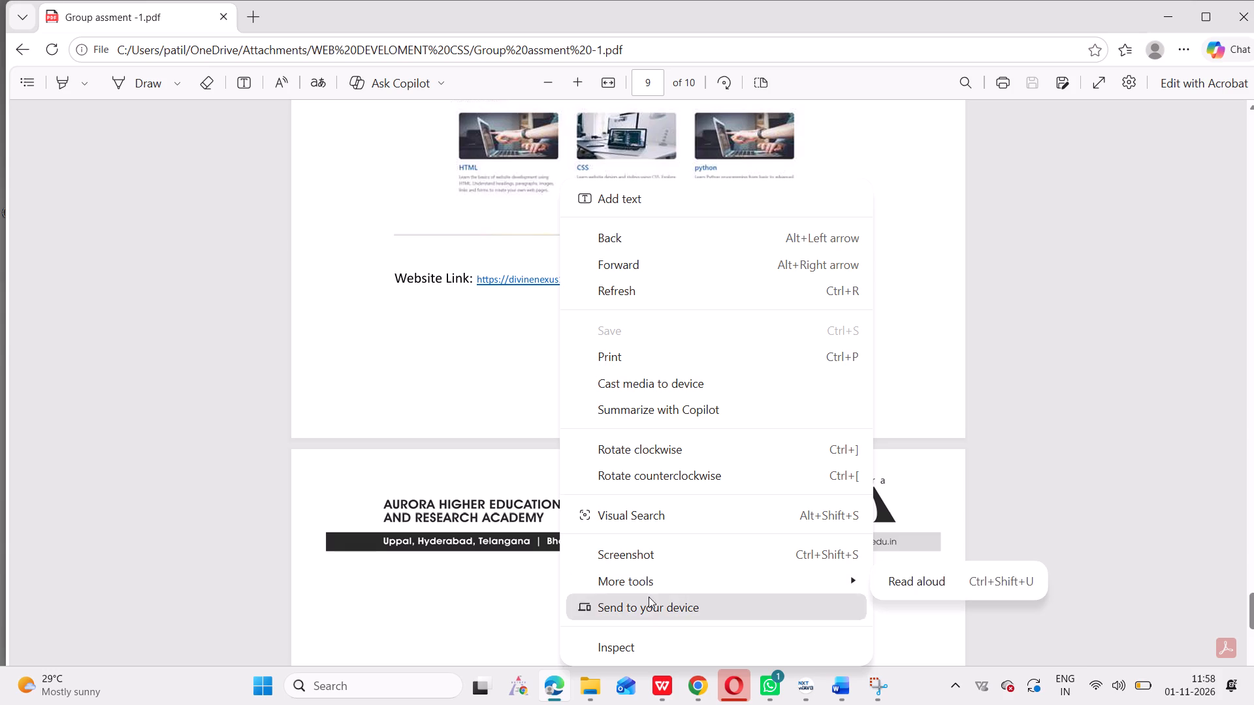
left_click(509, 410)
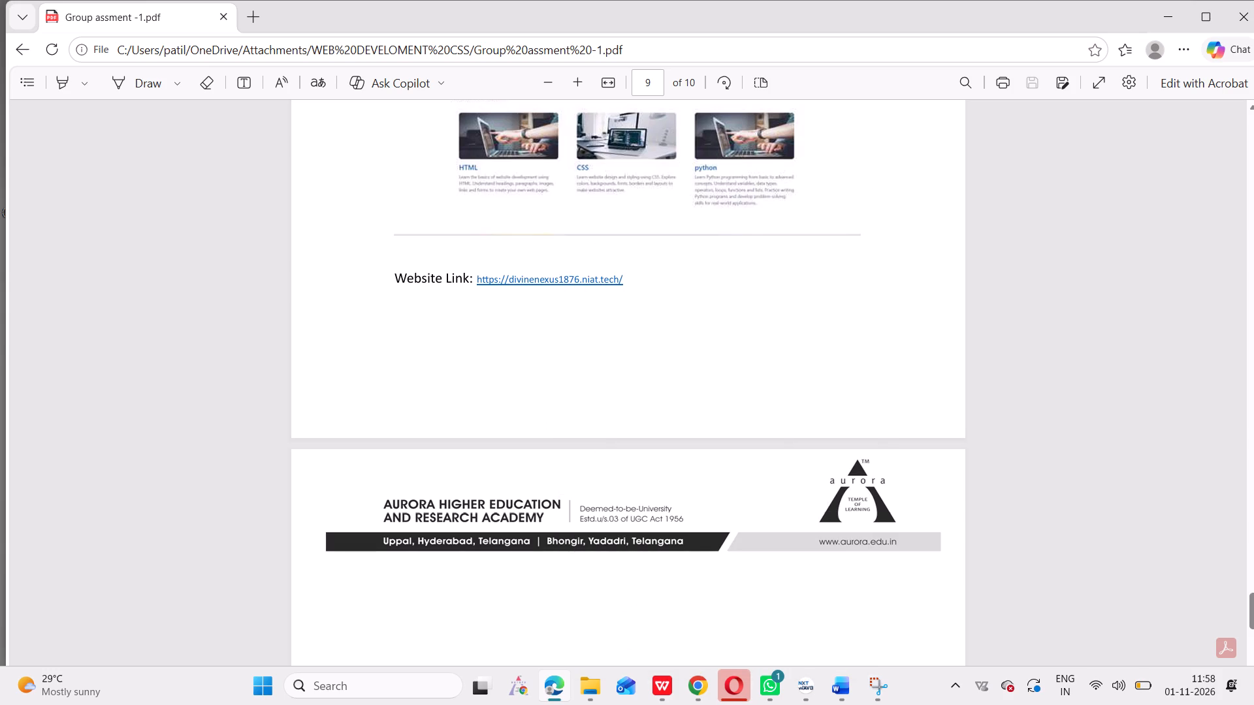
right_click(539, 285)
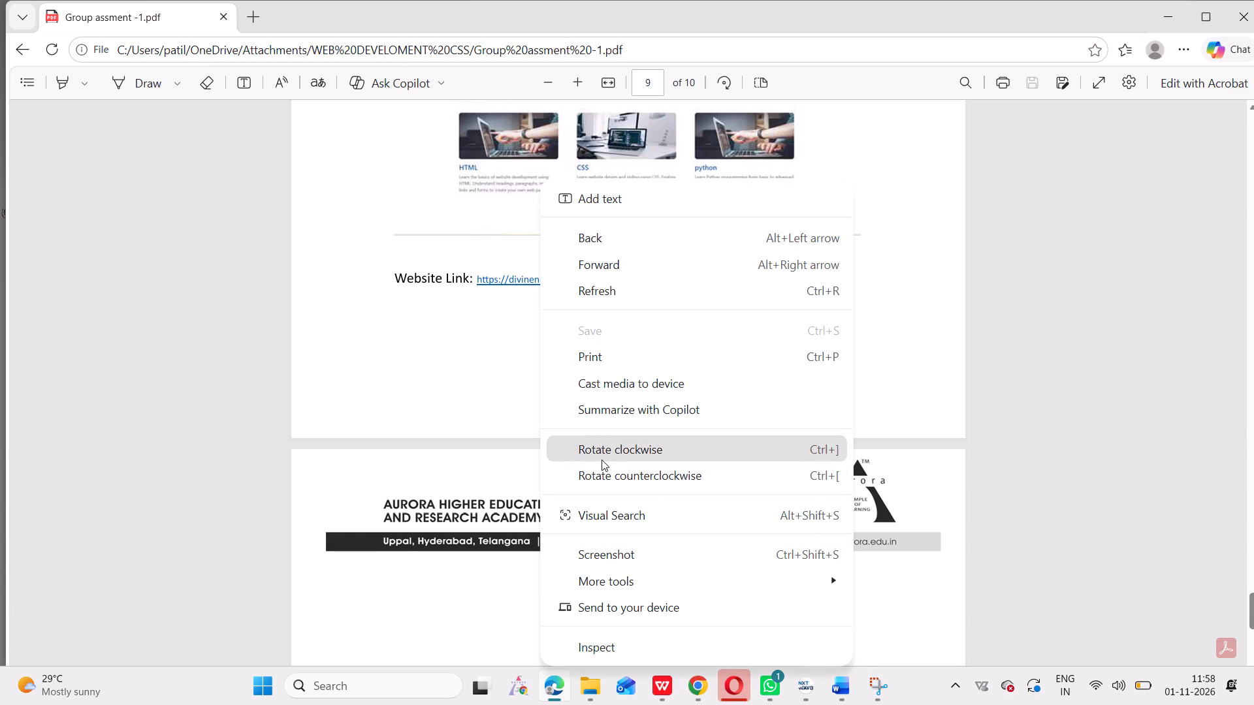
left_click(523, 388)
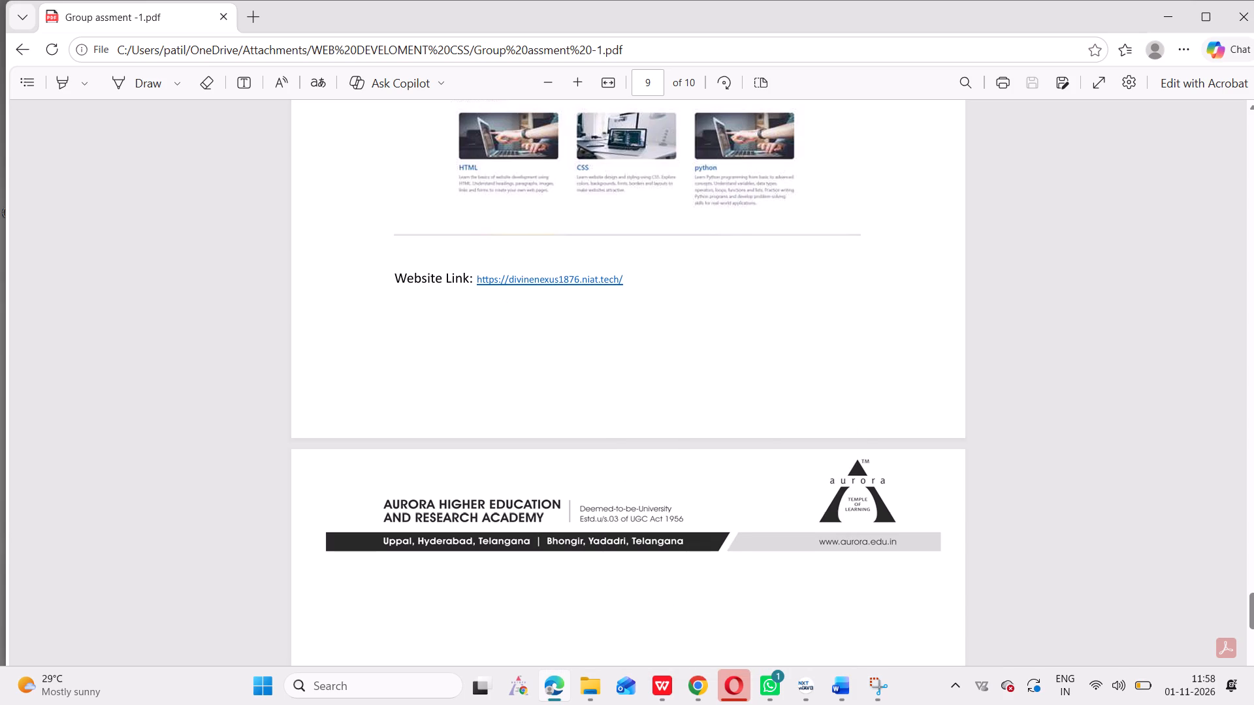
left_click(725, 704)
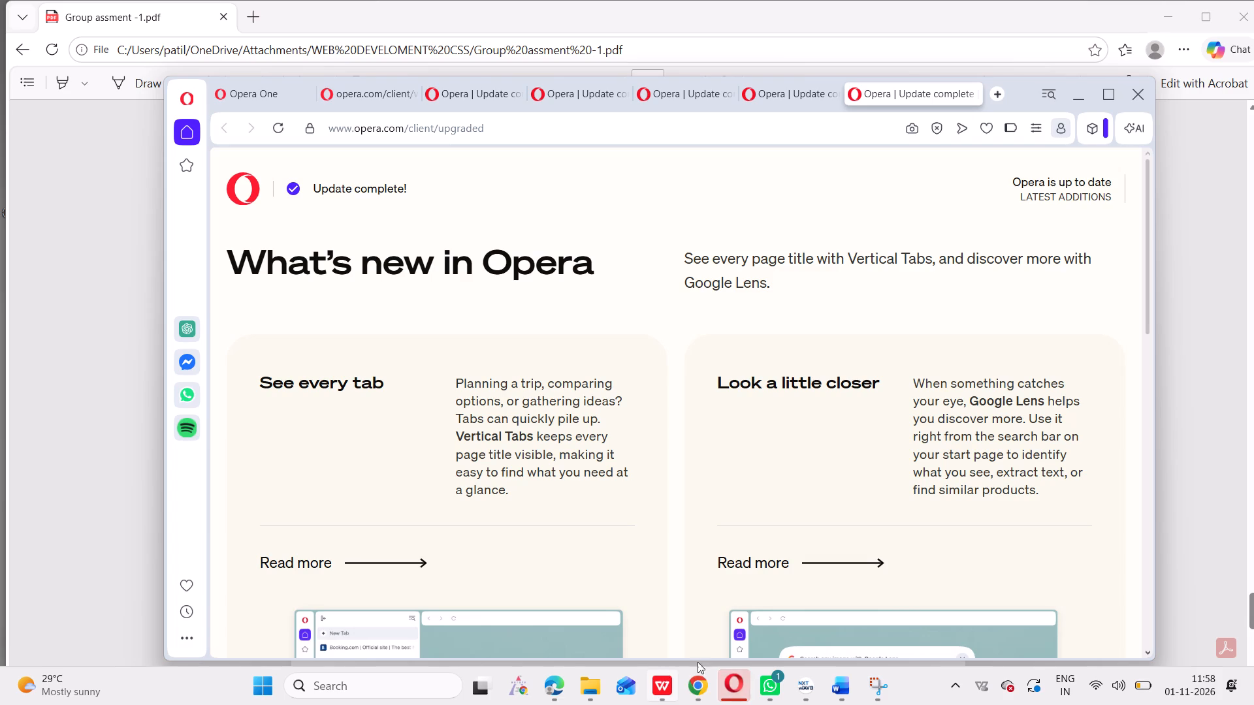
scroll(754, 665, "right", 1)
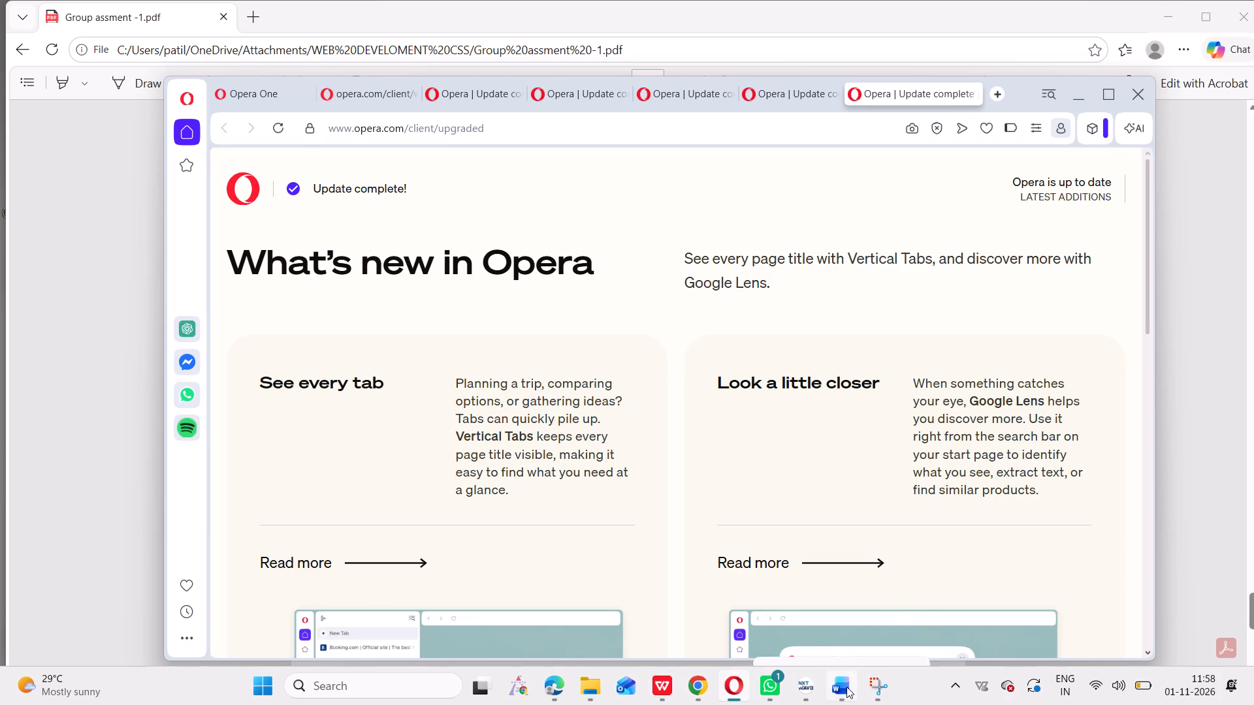
Switch to FWD_Group_assessment_format_1A (3).docx in Word and check it from the website link back up to the student details table.
left_click(846, 687)
scroll(643, 480, "up", 7)
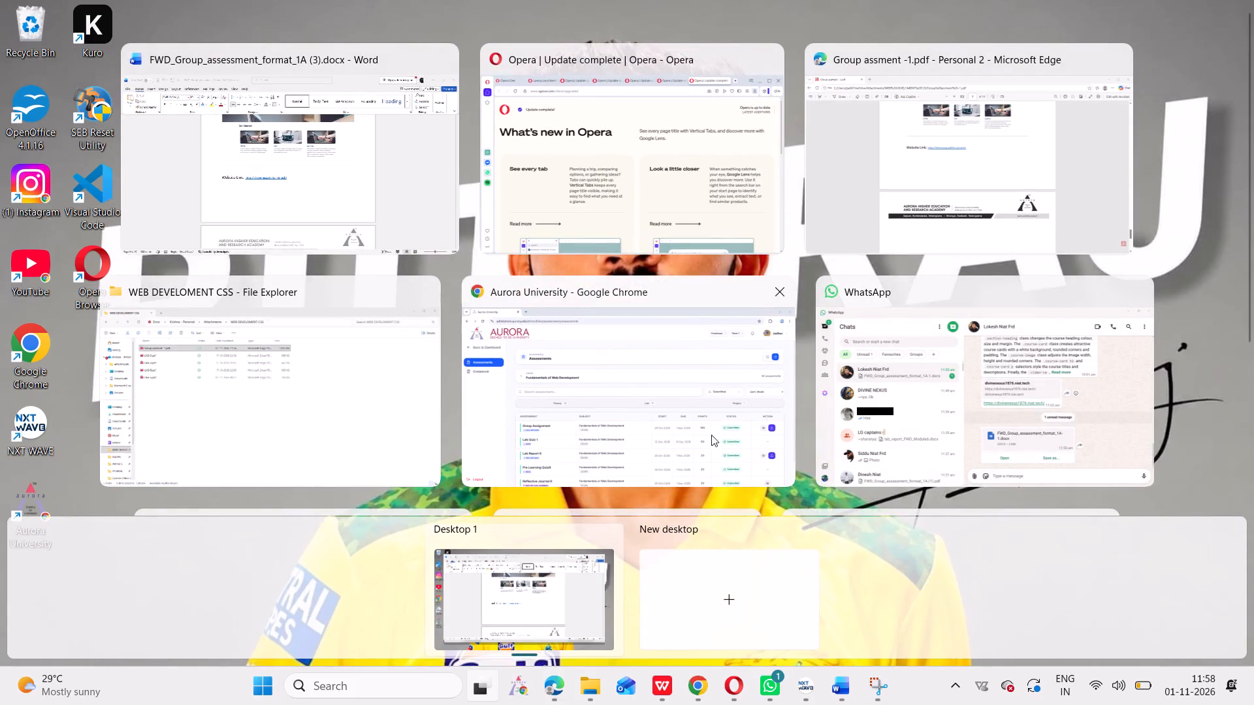
left_click(381, 215)
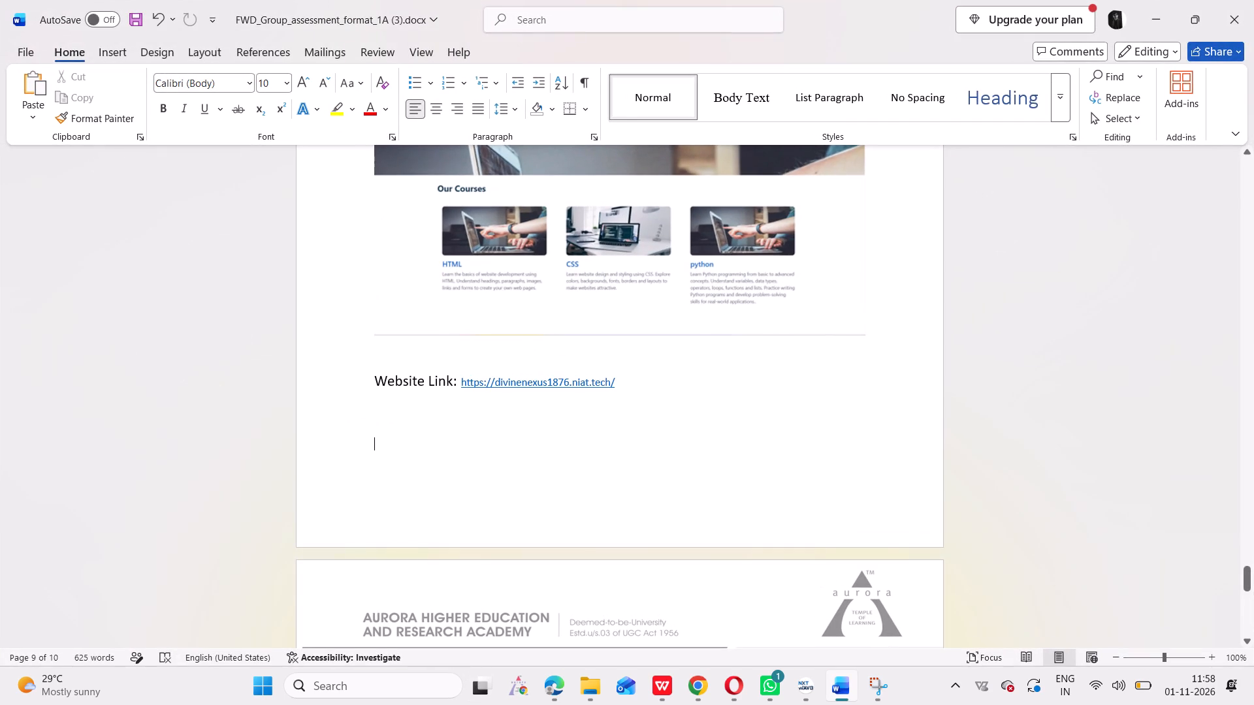
scroll(500, 452, "down", 4)
scroll(500, 452, "up", 6)
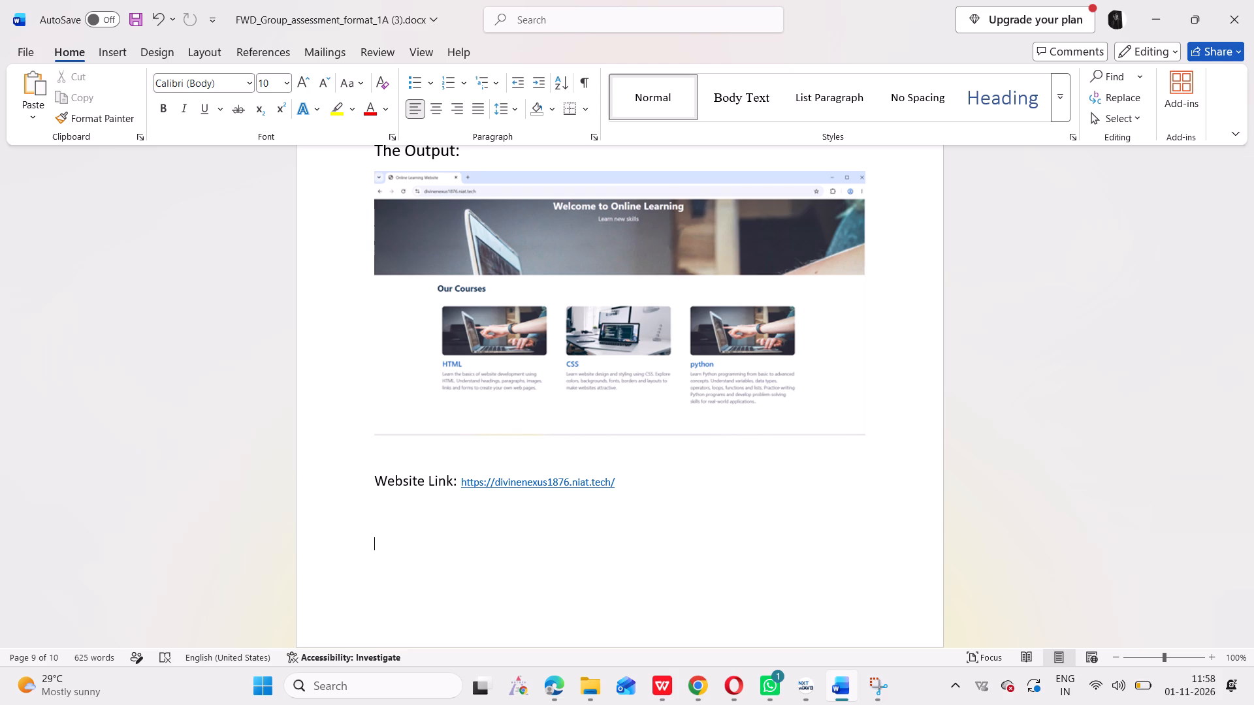
scroll(500, 452, "up", 1)
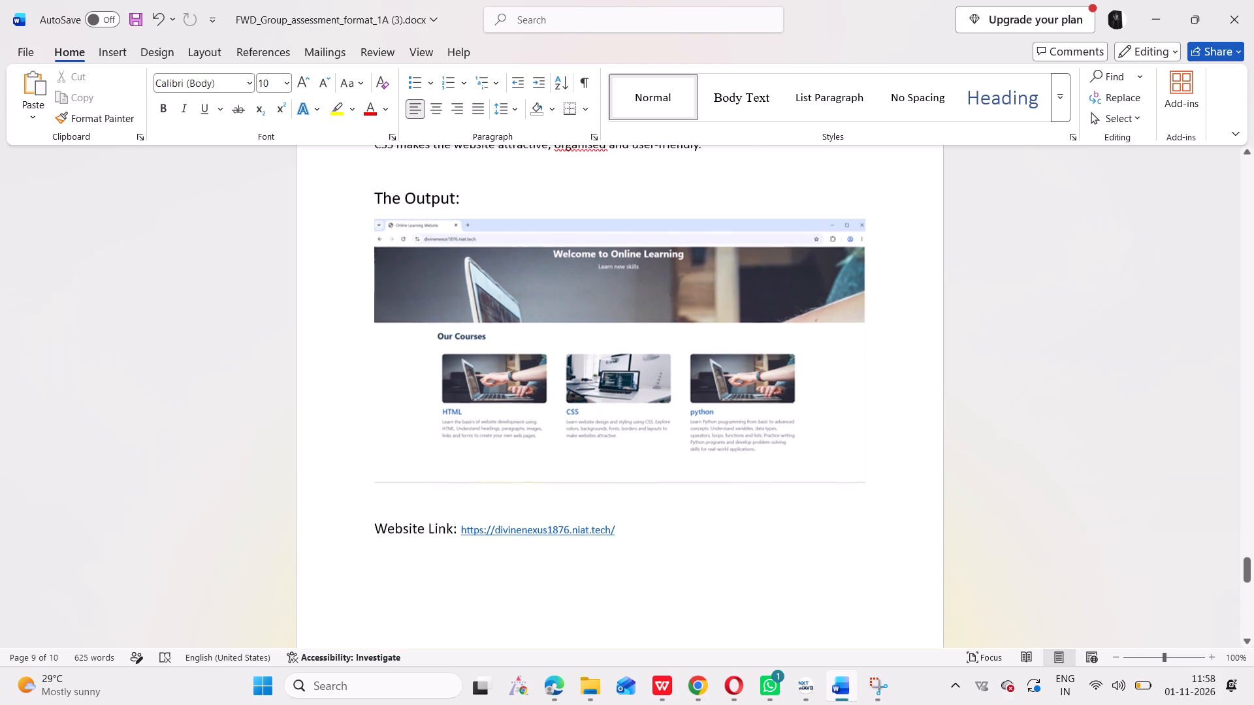
scroll(500, 452, "up", 1)
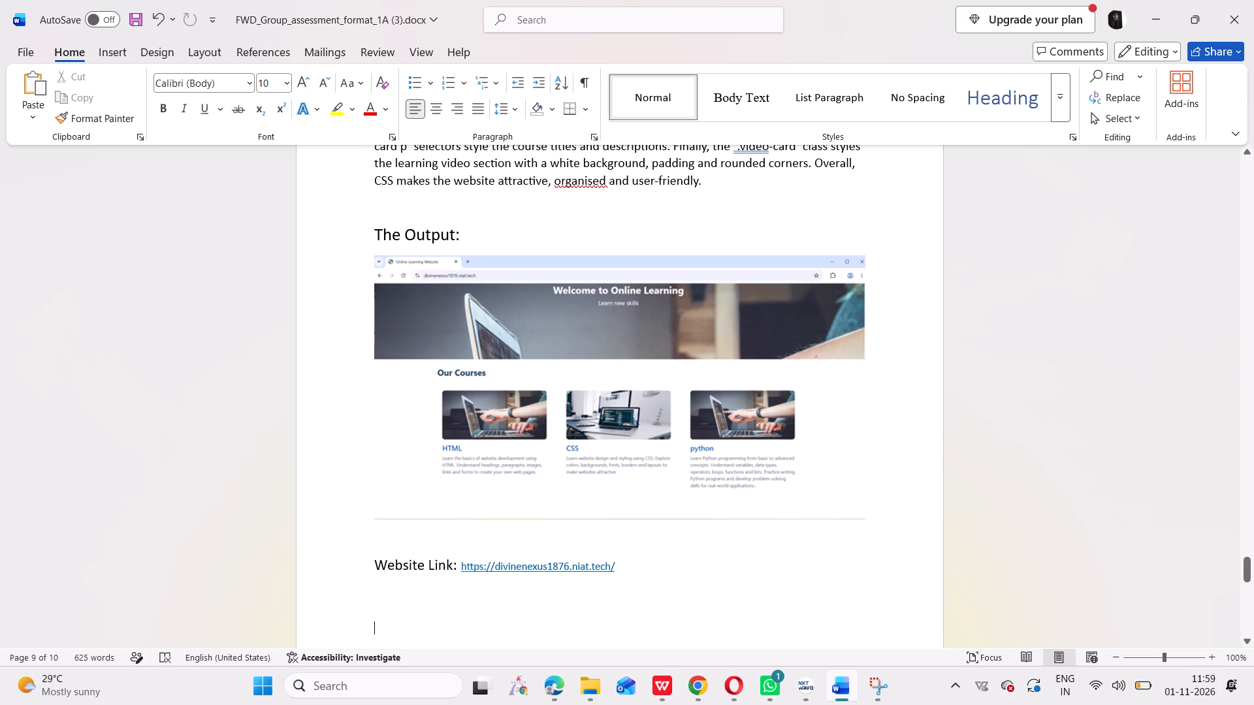
scroll(458, 569, "up", 12)
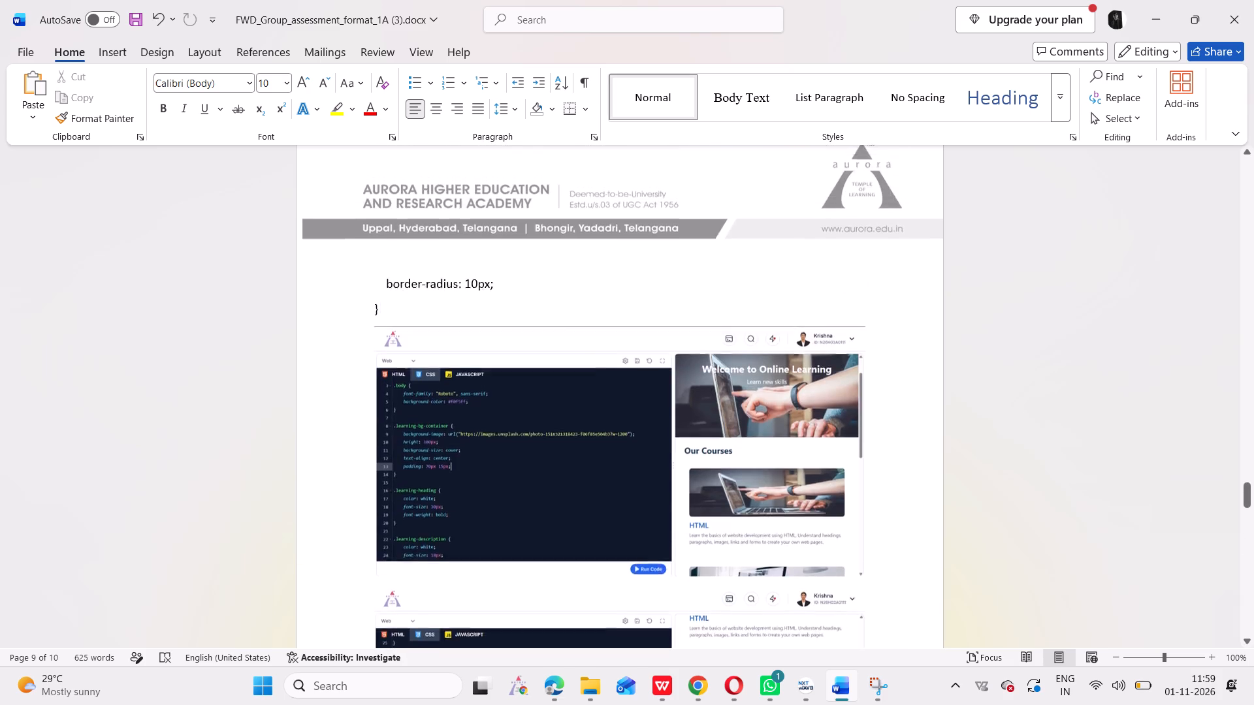
scroll(458, 569, "up", 20)
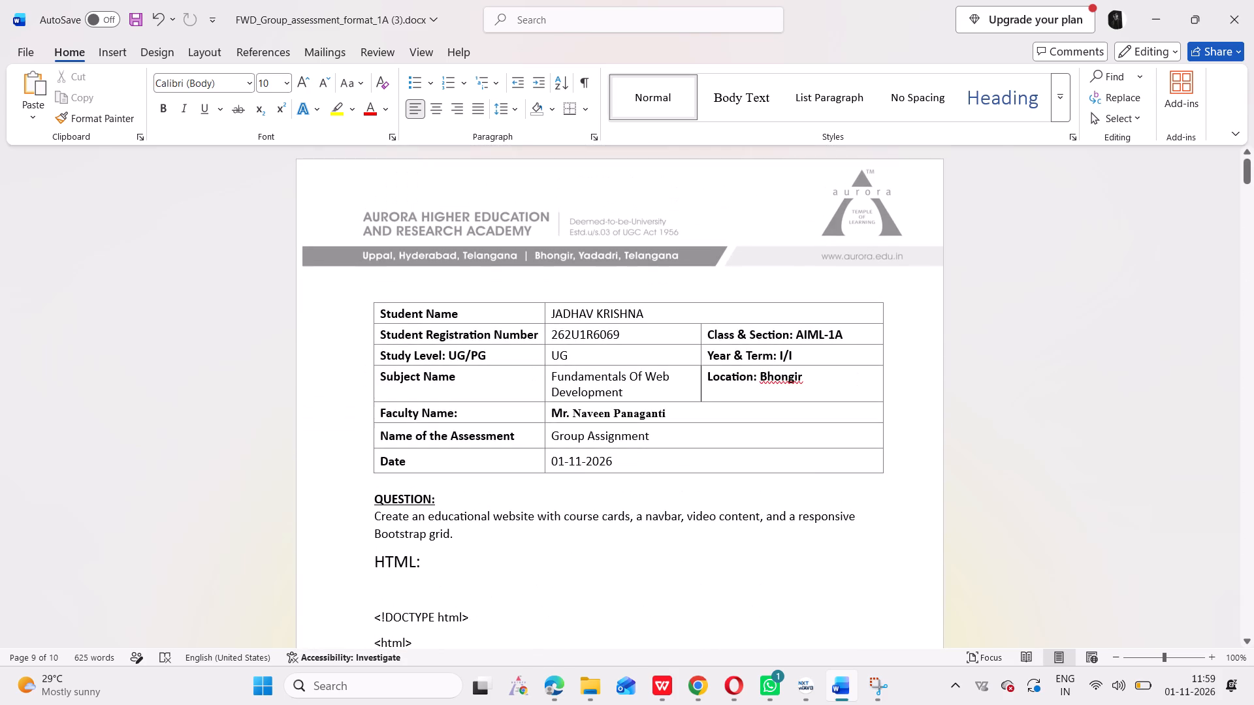
Review the Word document down through the HTML explanation and CSS screenshots to the output image and website link.
scroll(458, 569, "down", 17)
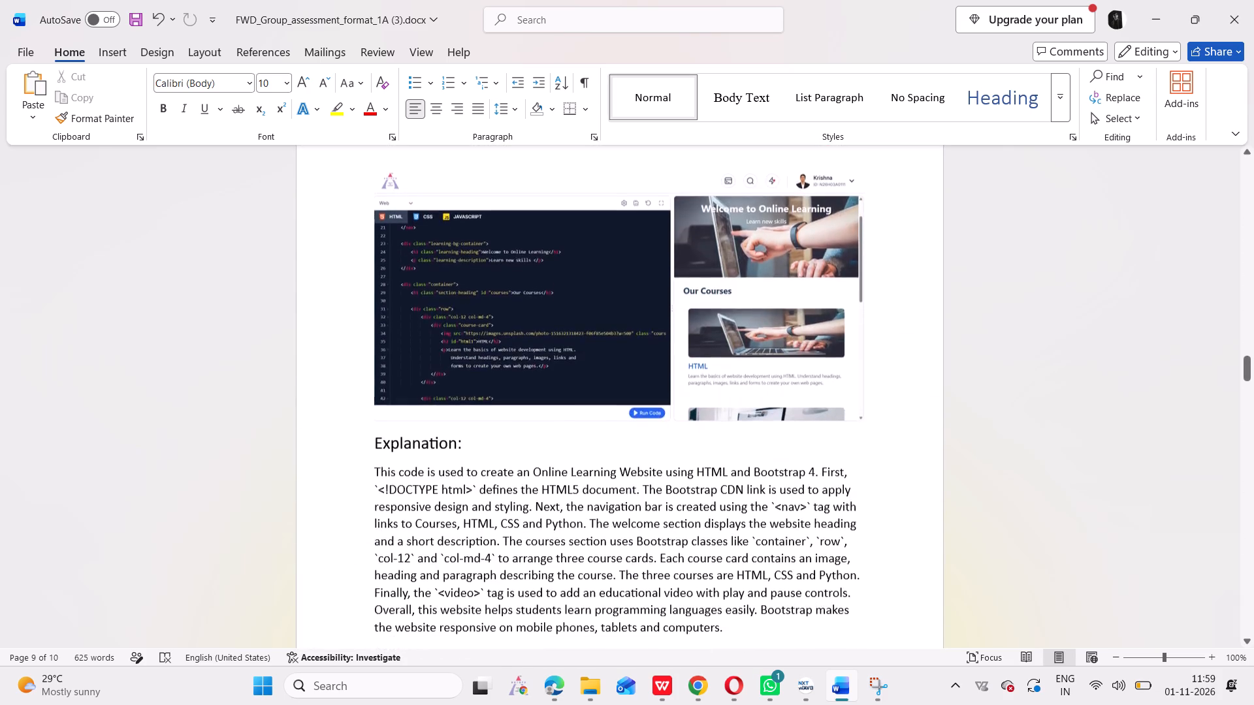
scroll(458, 569, "down", 12)
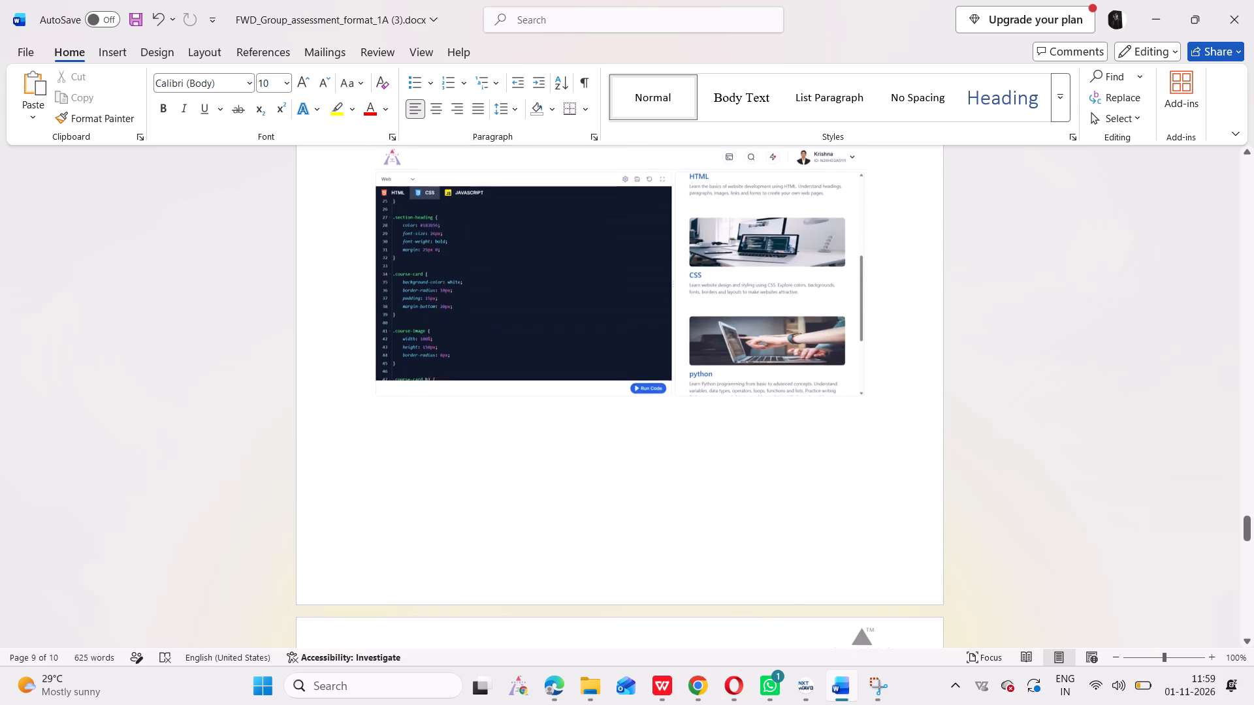
scroll(458, 569, "right", 1)
scroll(458, 569, "down", 2)
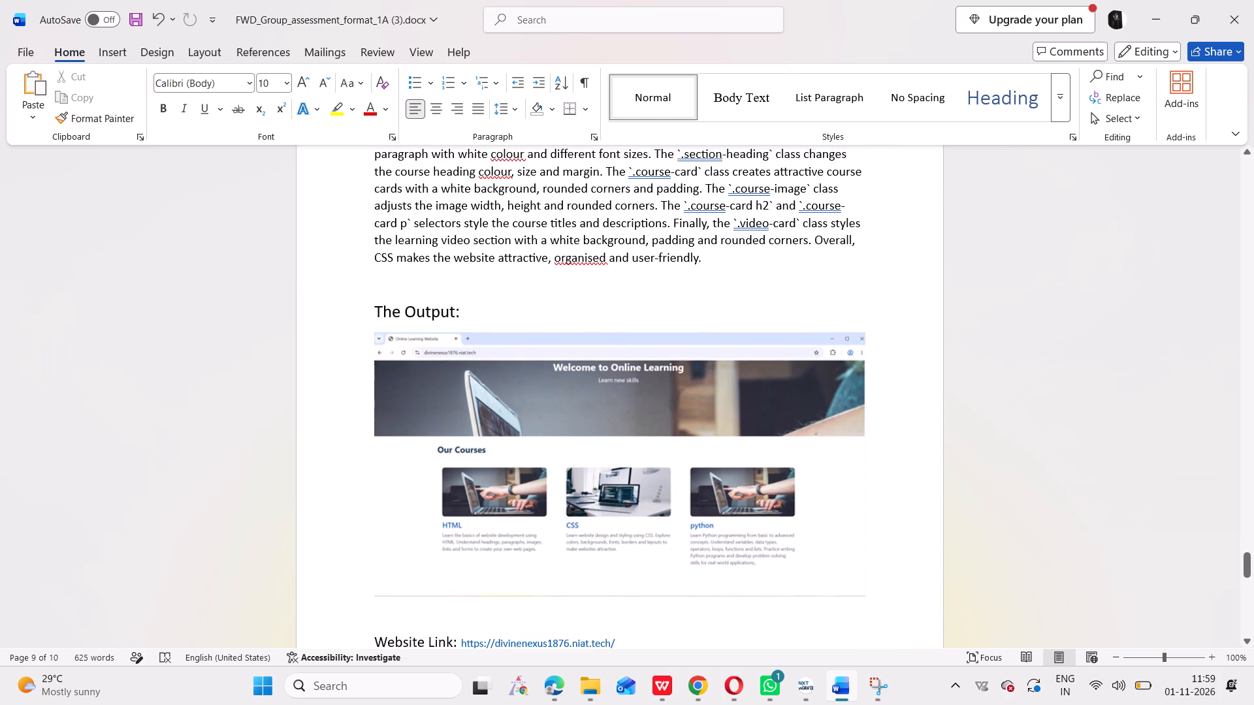
scroll(458, 569, "up", 16)
scroll(458, 569, "down", 15)
scroll(458, 569, "up", 3)
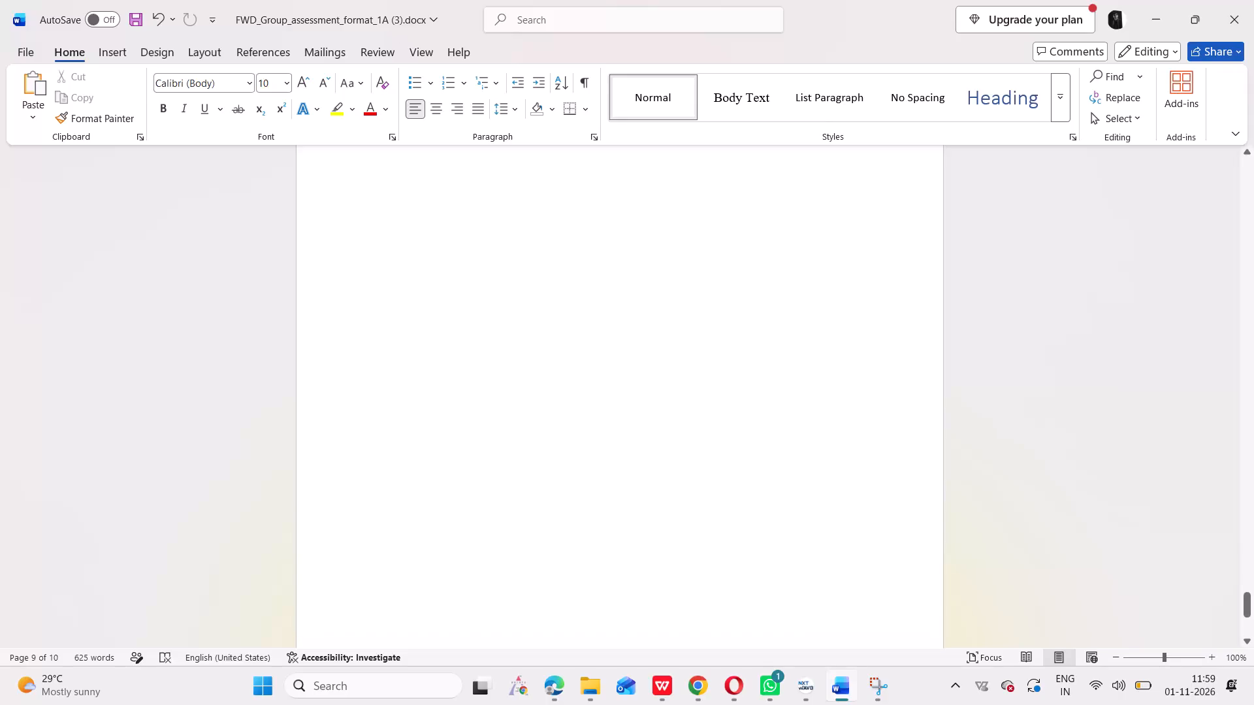
scroll(458, 569, "up", 7)
scroll(458, 569, "down", 6)
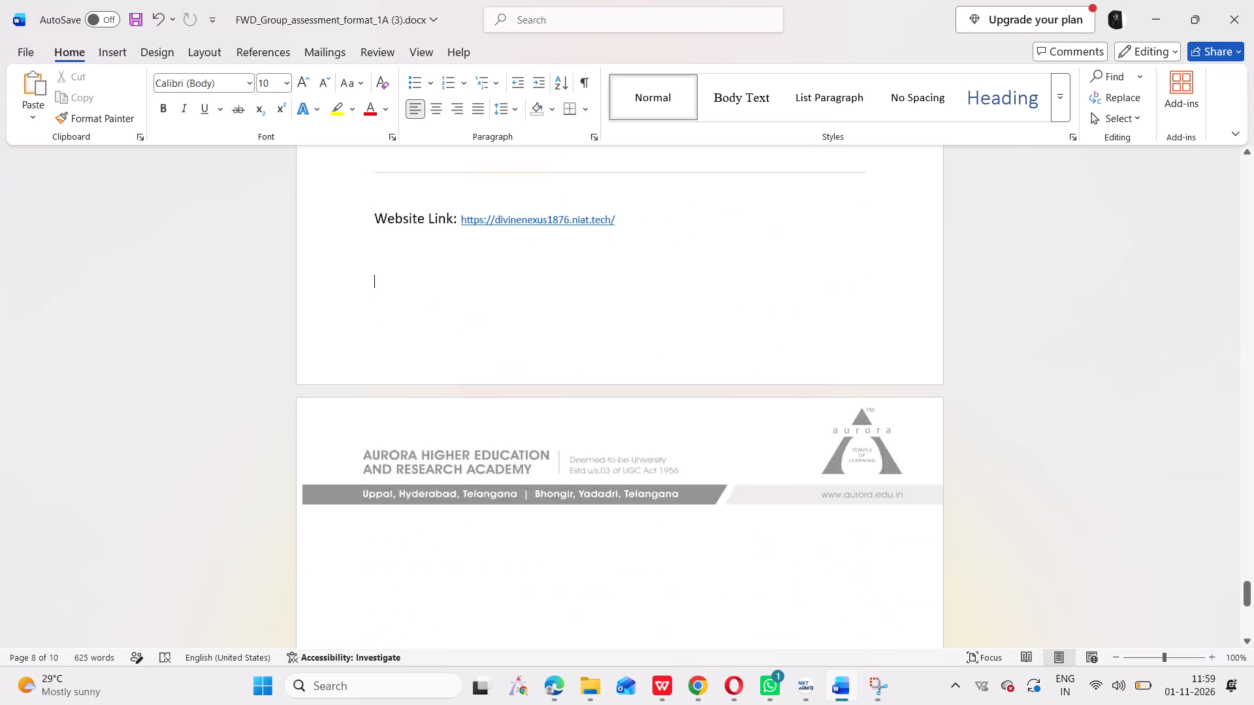
scroll(458, 569, "up", 3)
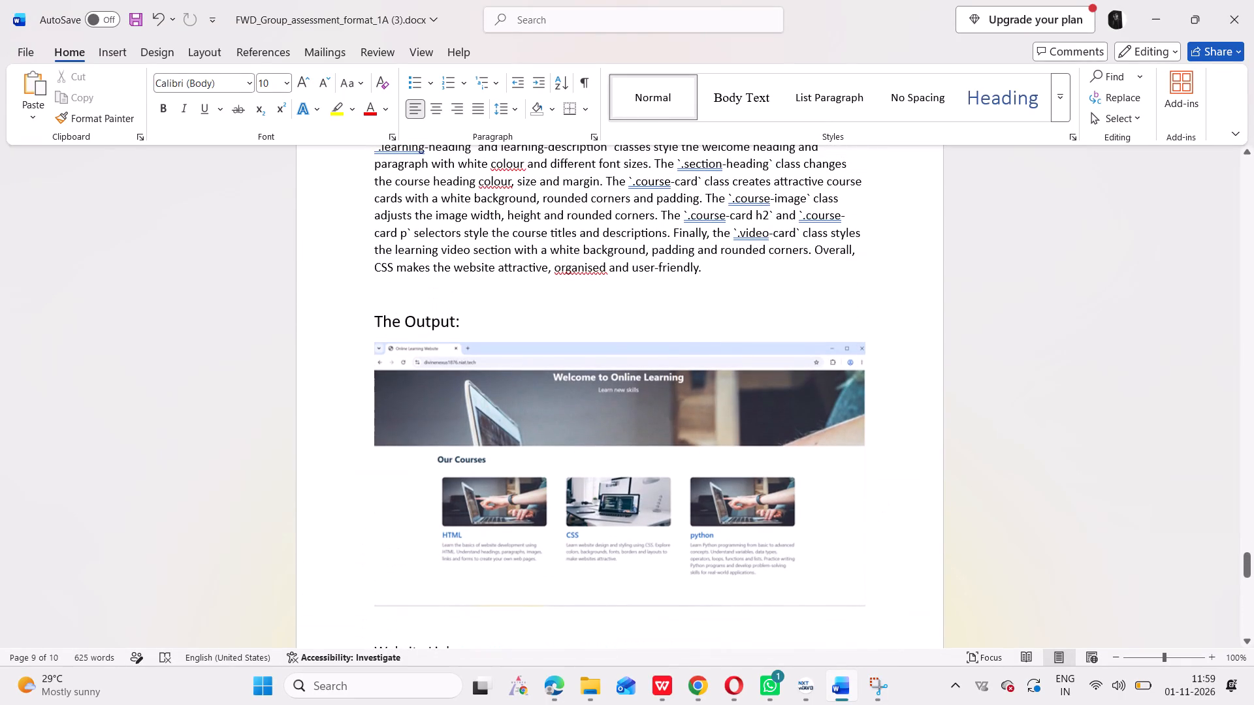
scroll(458, 569, "down", 2)
scroll(458, 569, "up", 1)
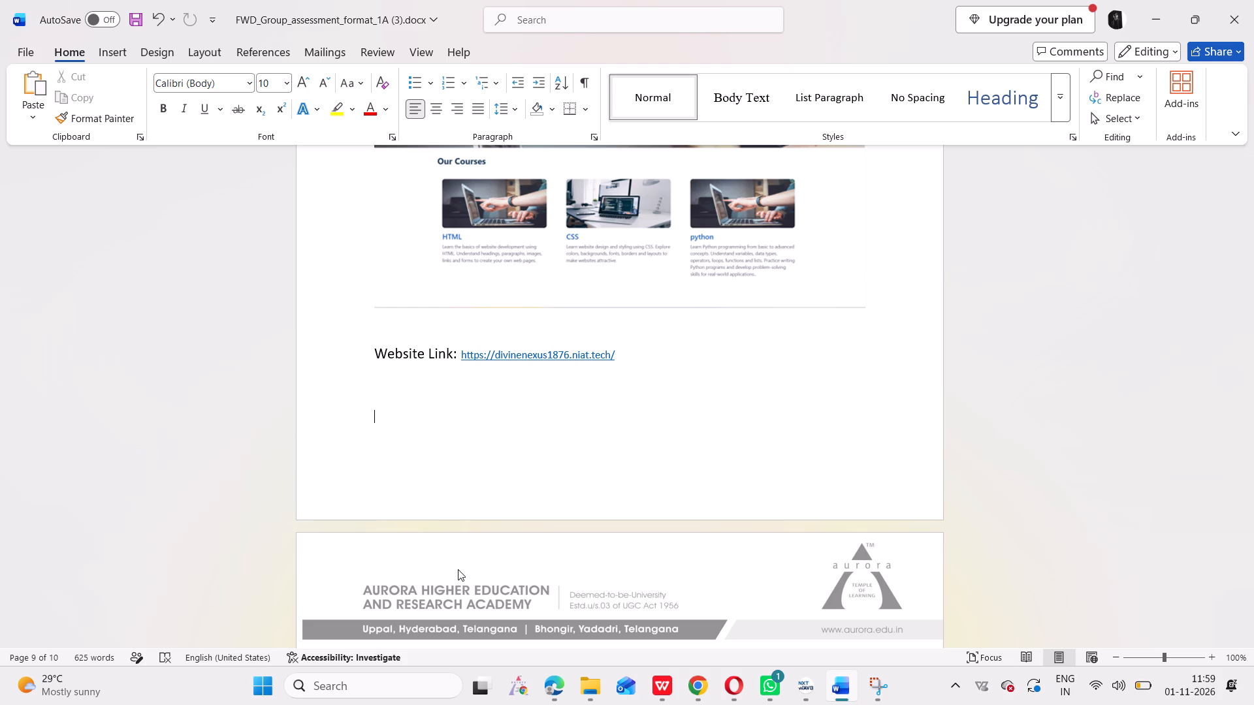
scroll(458, 569, "up", 1)
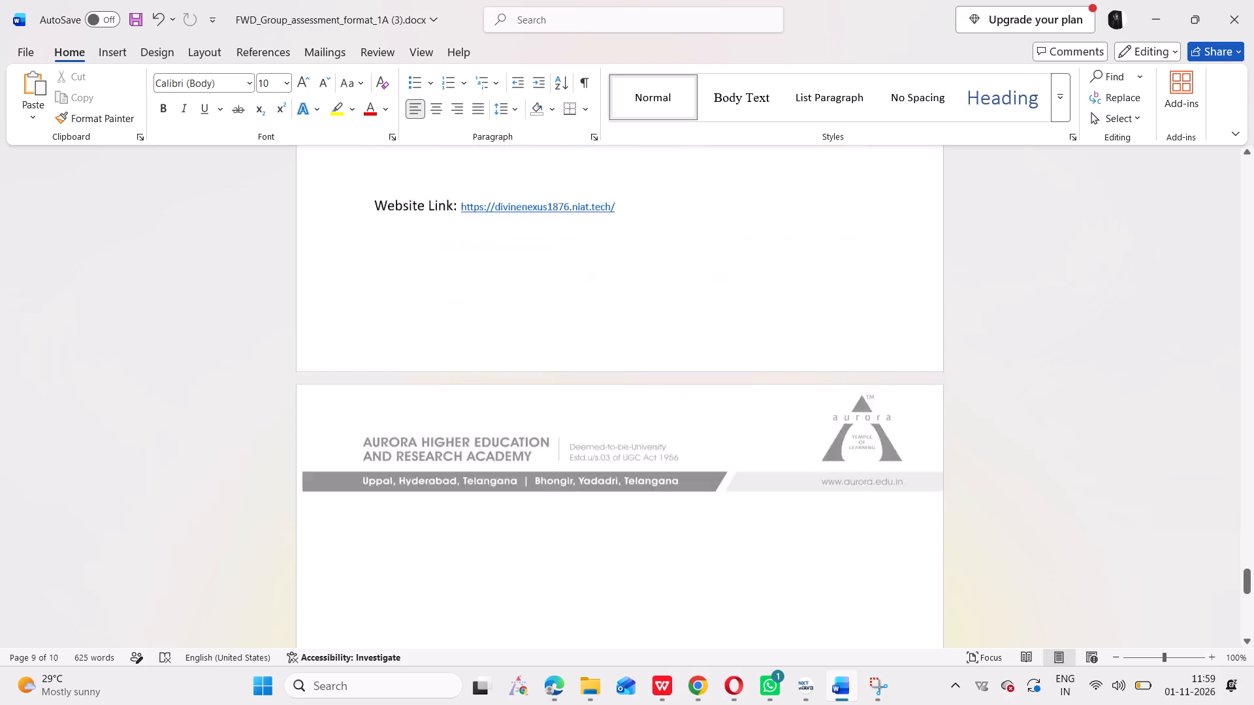
scroll(458, 569, "up", 1)
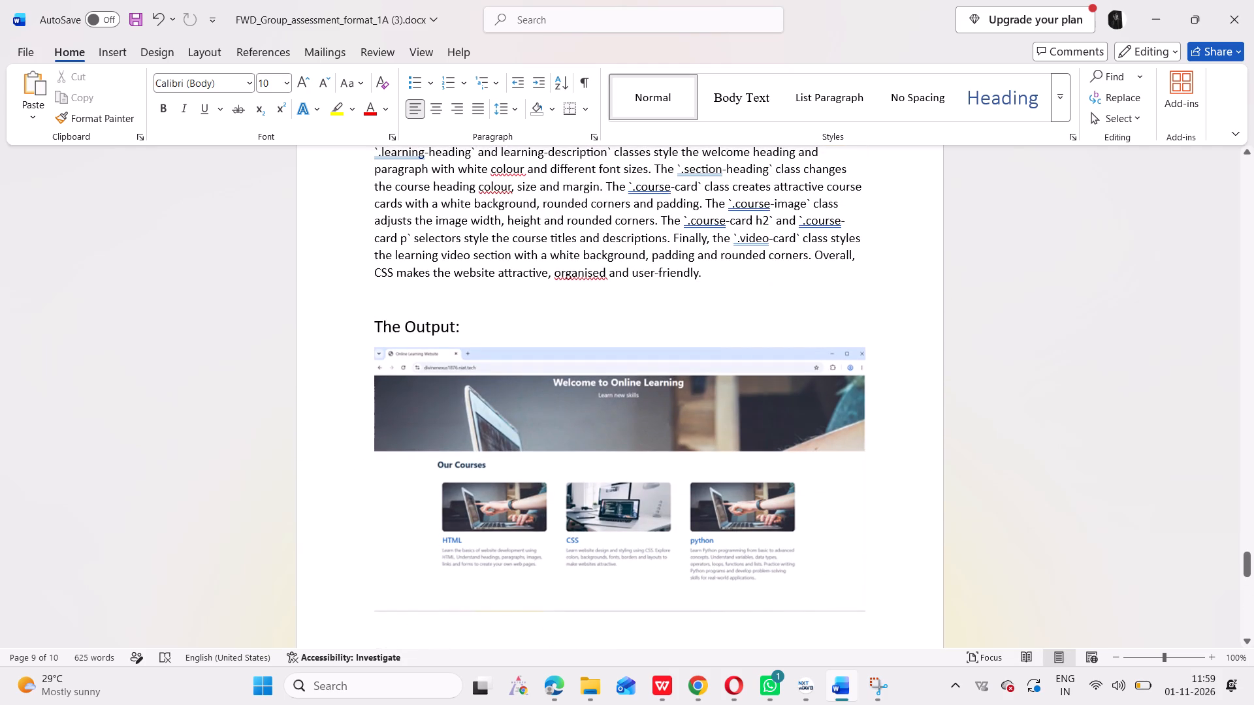
Switch to the WEB DEVELOMENT CSS folder in File Explorer.
left_click(413, 29)
left_click(524, 409)
Open the recent file FWD_Group_assessment_format_1A (3).docx from File Explorer in WPS Office, dismissing the read-only offer.
left_click(587, 703)
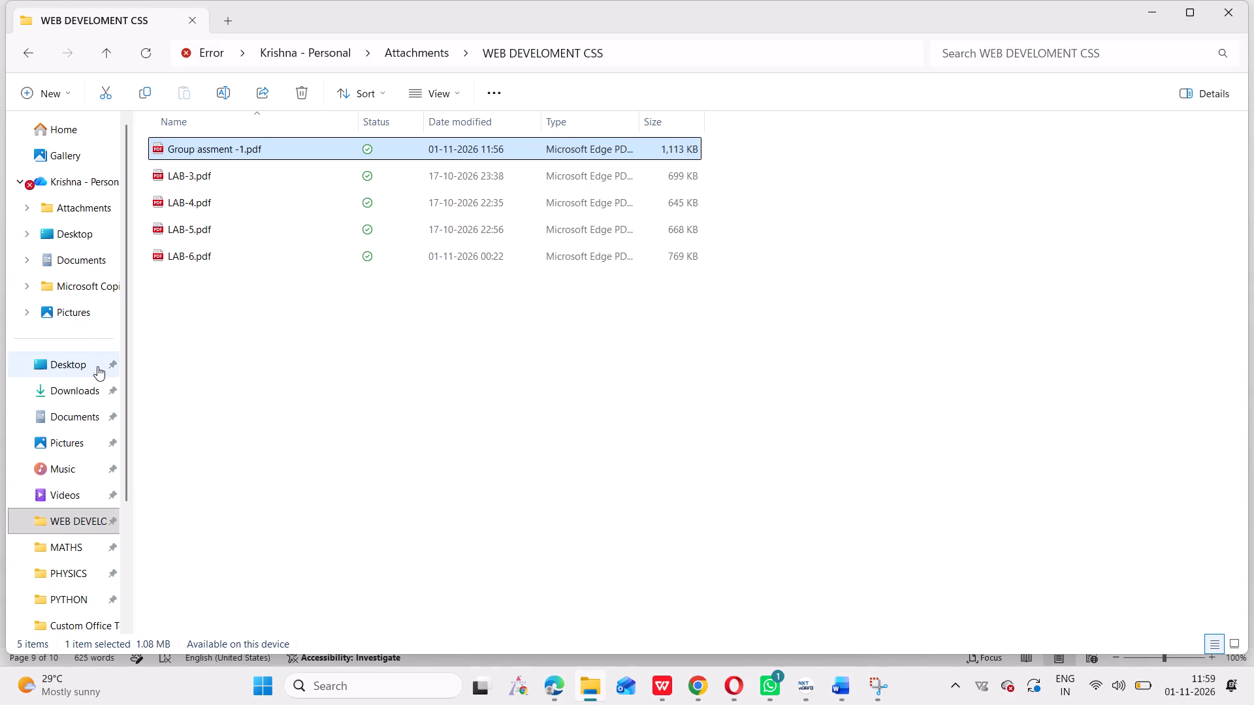
left_click(105, 138)
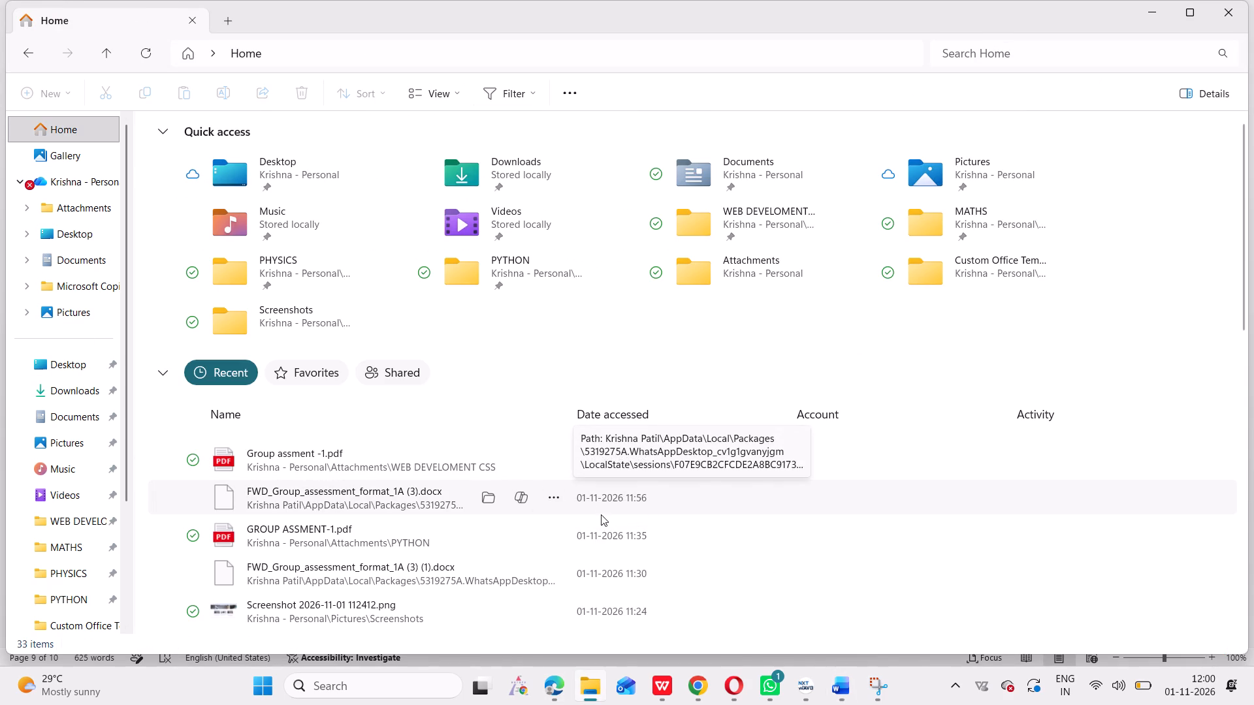
double_click(648, 506)
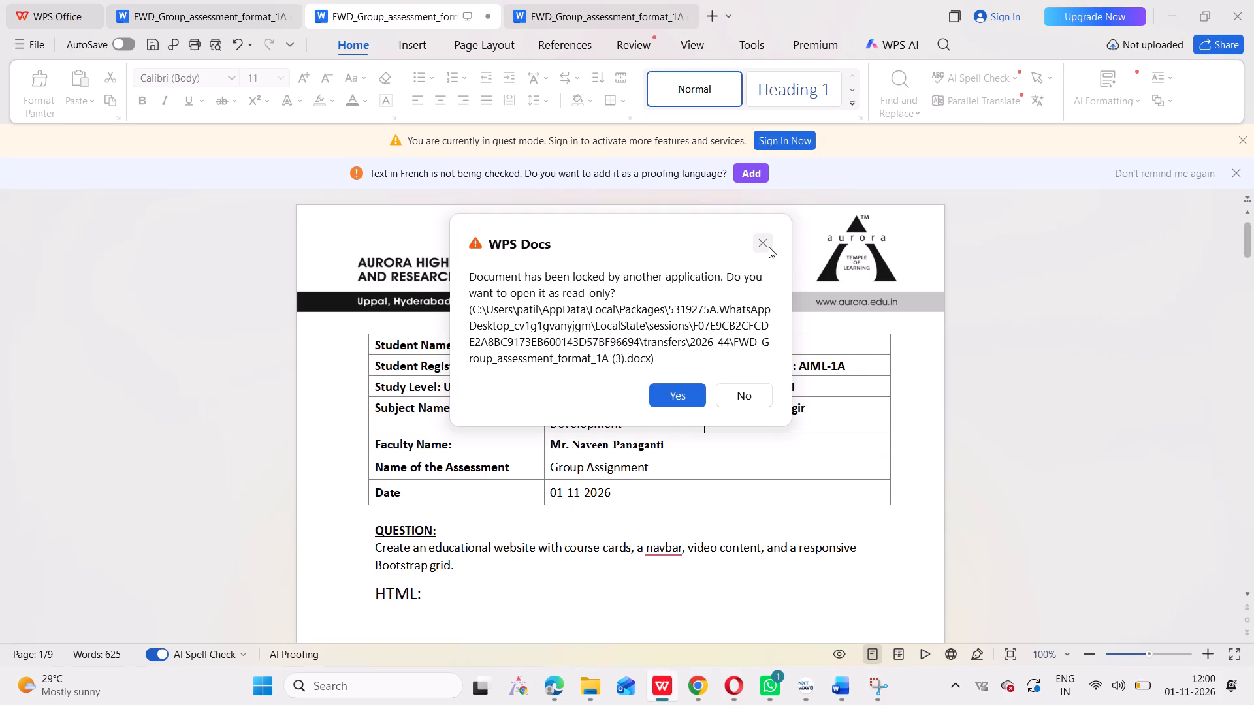
left_click(769, 247)
scroll(747, 386, "down", 4)
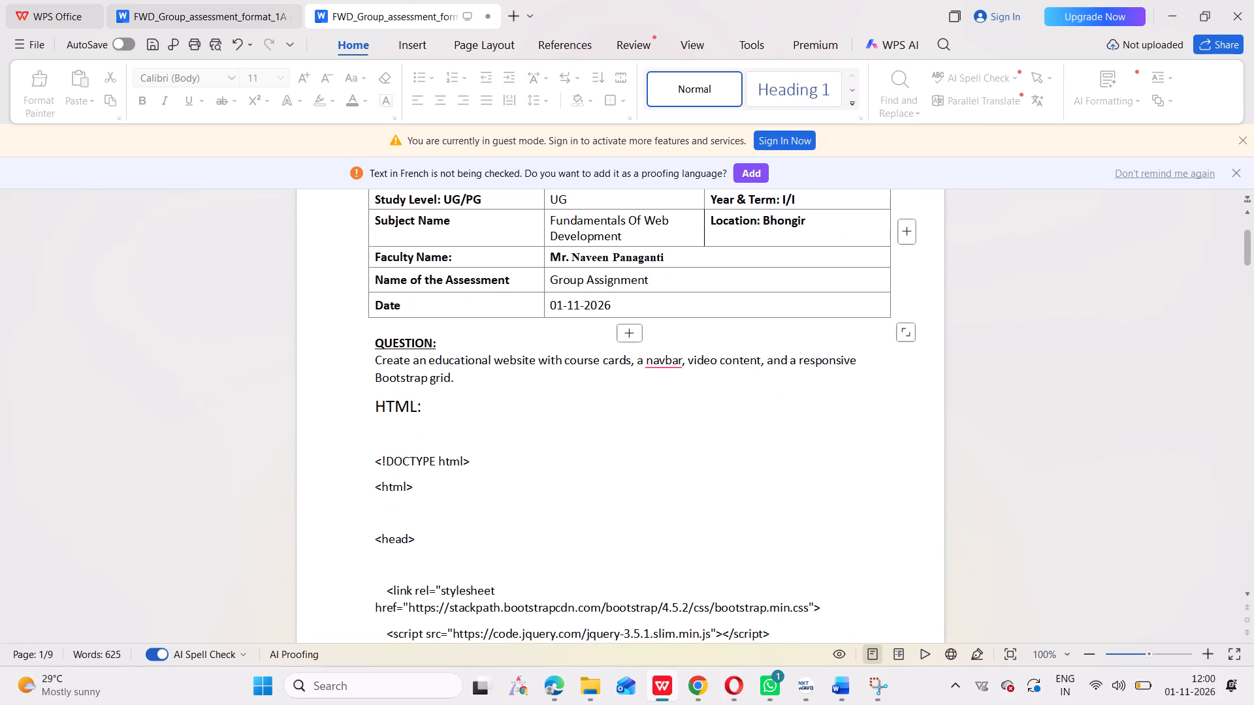
scroll(747, 386, "down", 16)
scroll(747, 386, "down", 11)
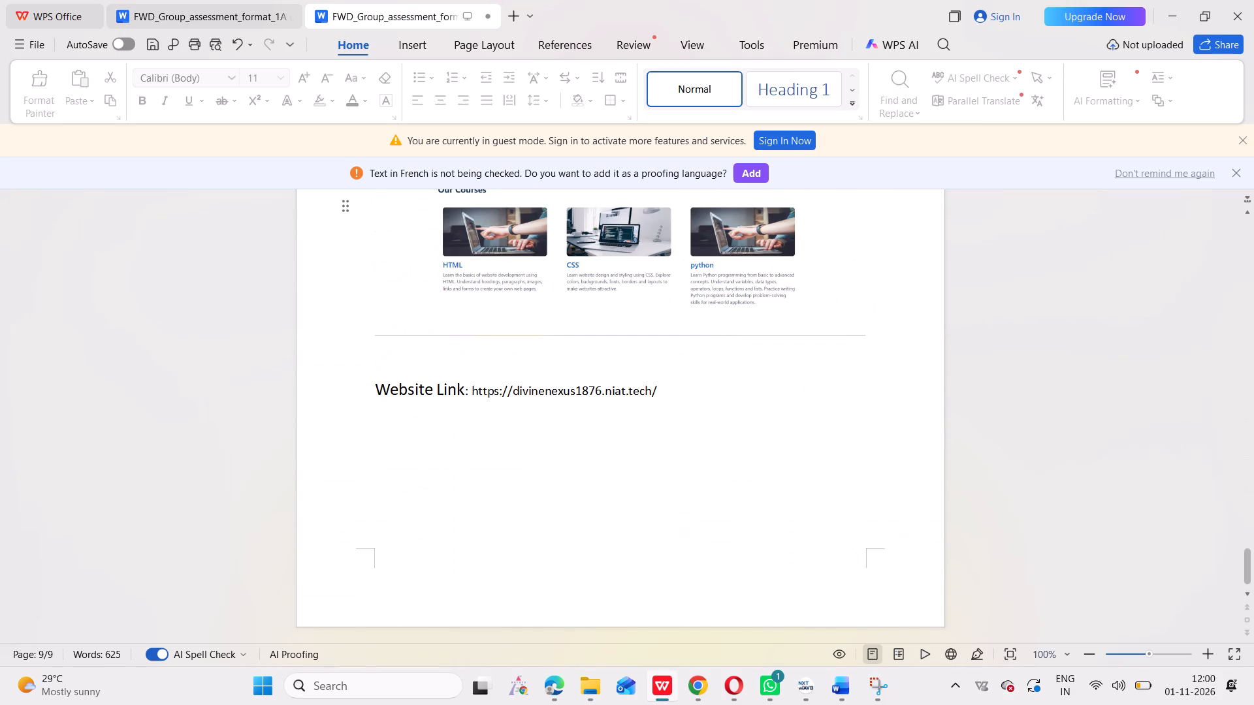
left_click(672, 398)
key("space")
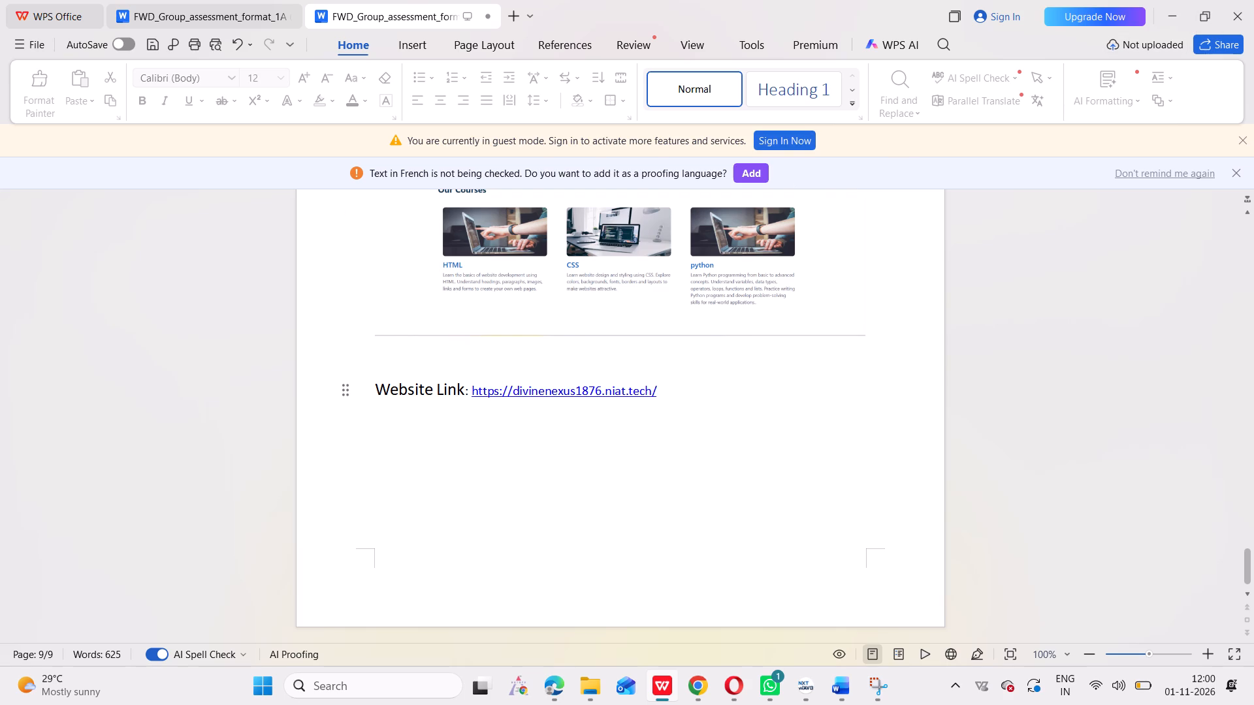
Review the WPS copy of the document, including the HTML explanation, the CSS code screenshots and the CSS explanation with its output.
scroll(851, 136, "up", 3)
scroll(835, 267, "up", 12)
scroll(835, 267, "up", 16)
scroll(835, 267, "up", 19)
scroll(835, 267, "down", 8)
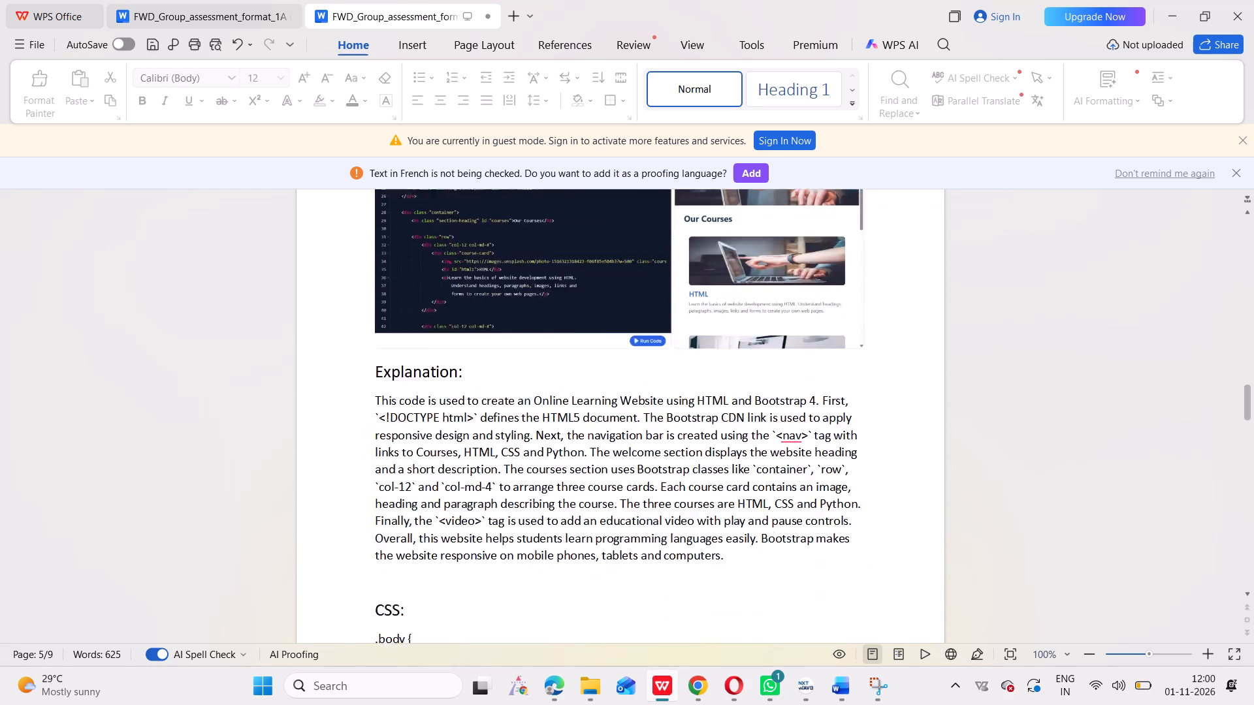
scroll(835, 267, "down", 15)
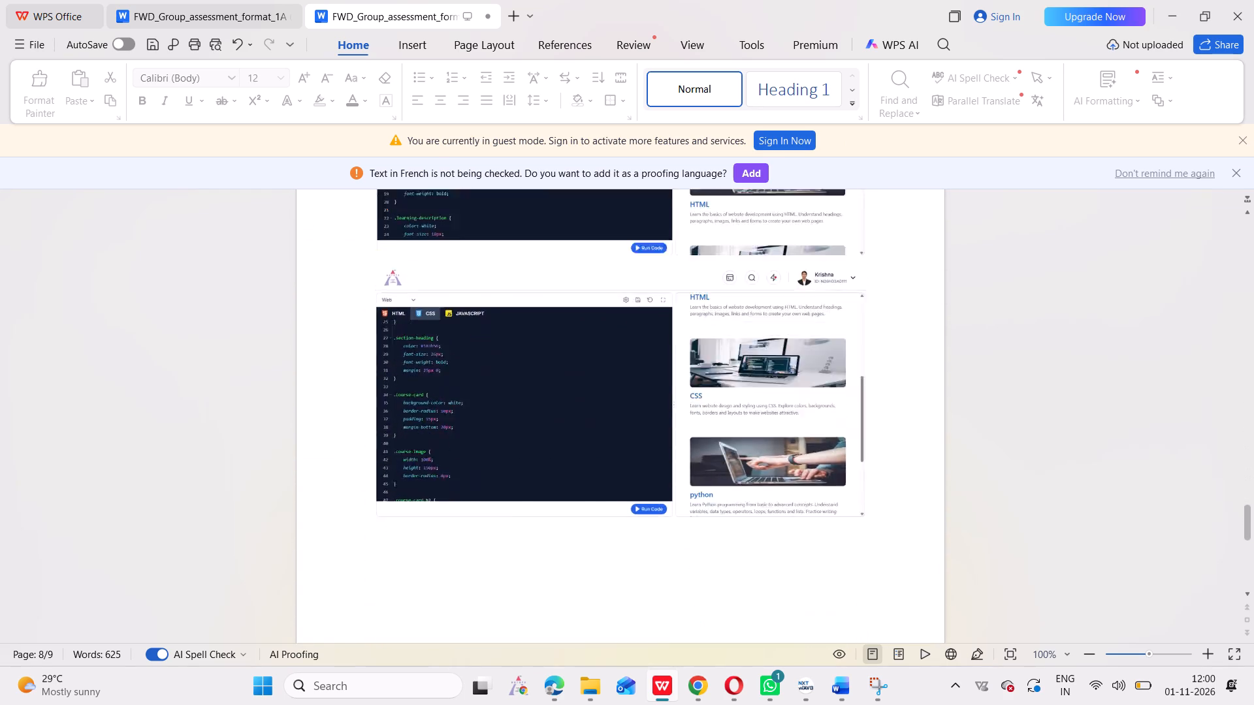
scroll(835, 267, "down", 2)
scroll(835, 267, "up", 4)
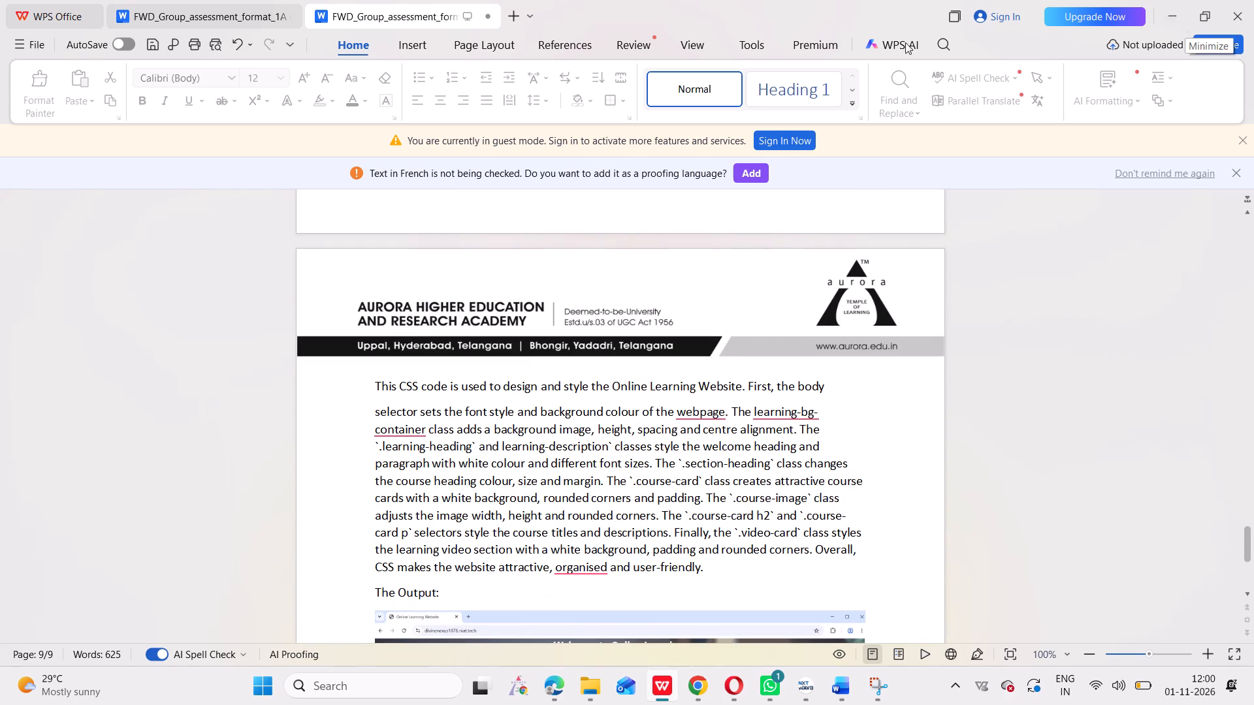
left_click(507, 17)
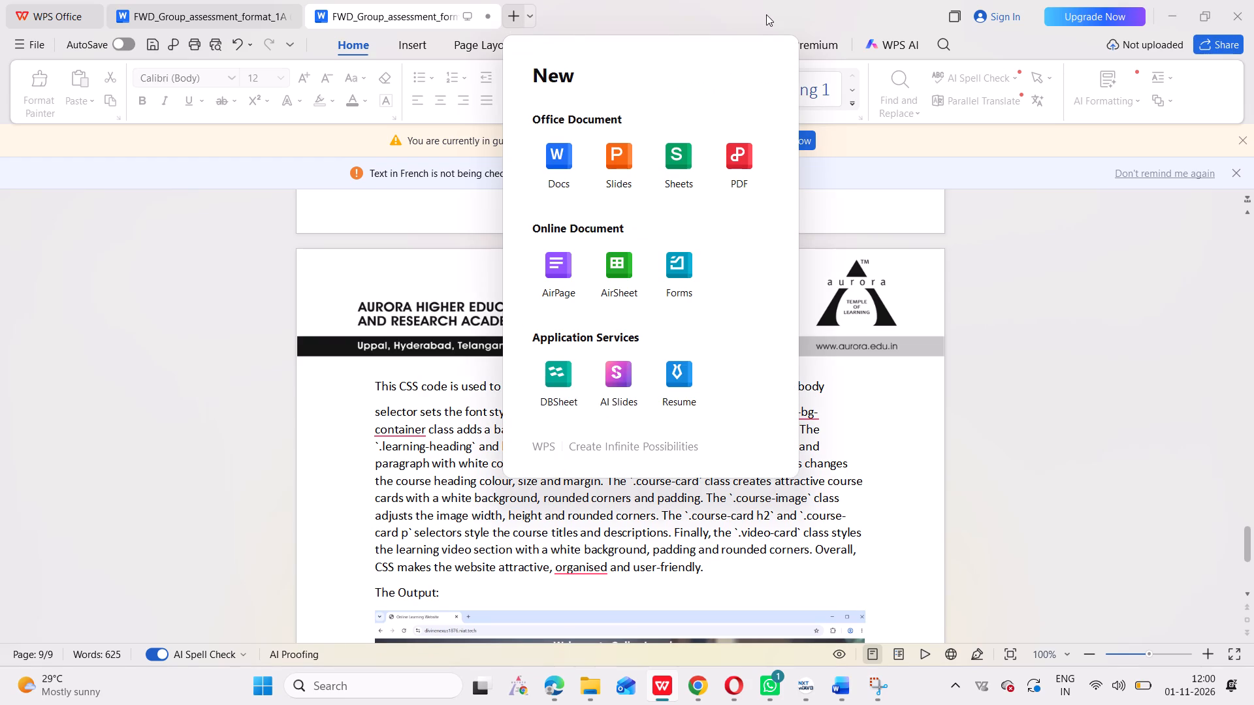
scroll(766, 14, "up", 19)
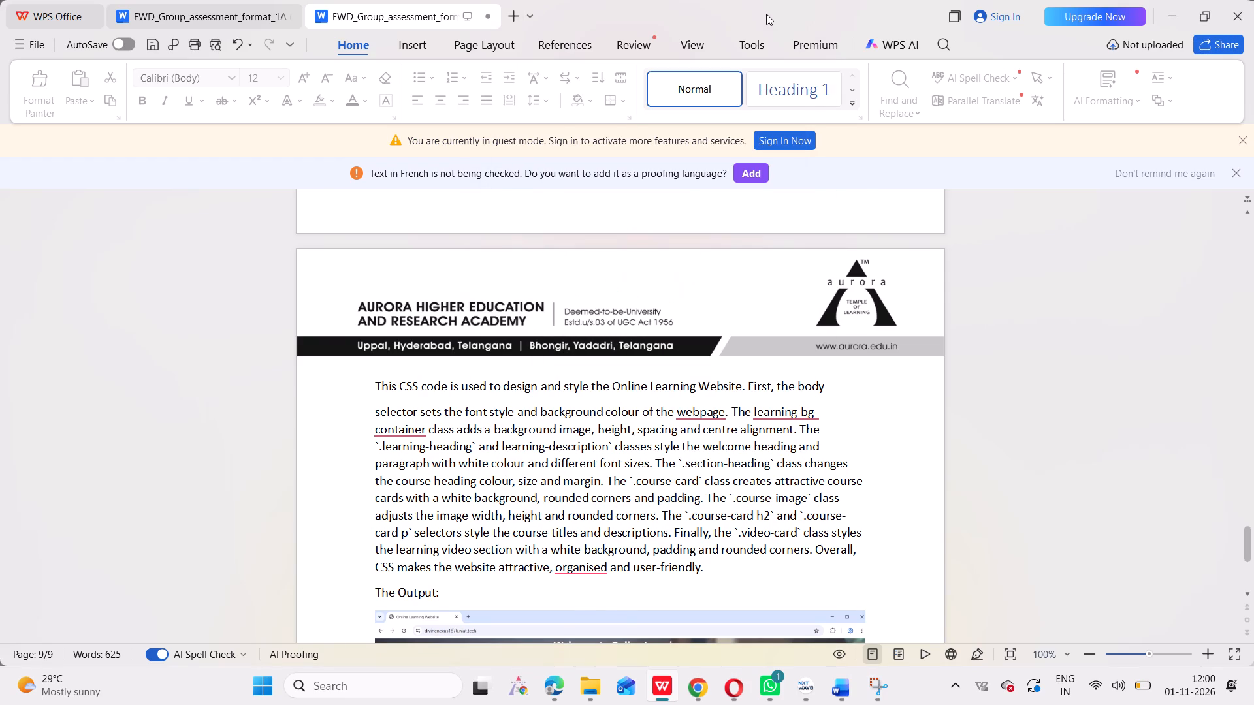
Switch to File Explorer and bring up the available file actions for the recent FWD_Group_assessment_format_1A (3).docx.
left_click(586, 683)
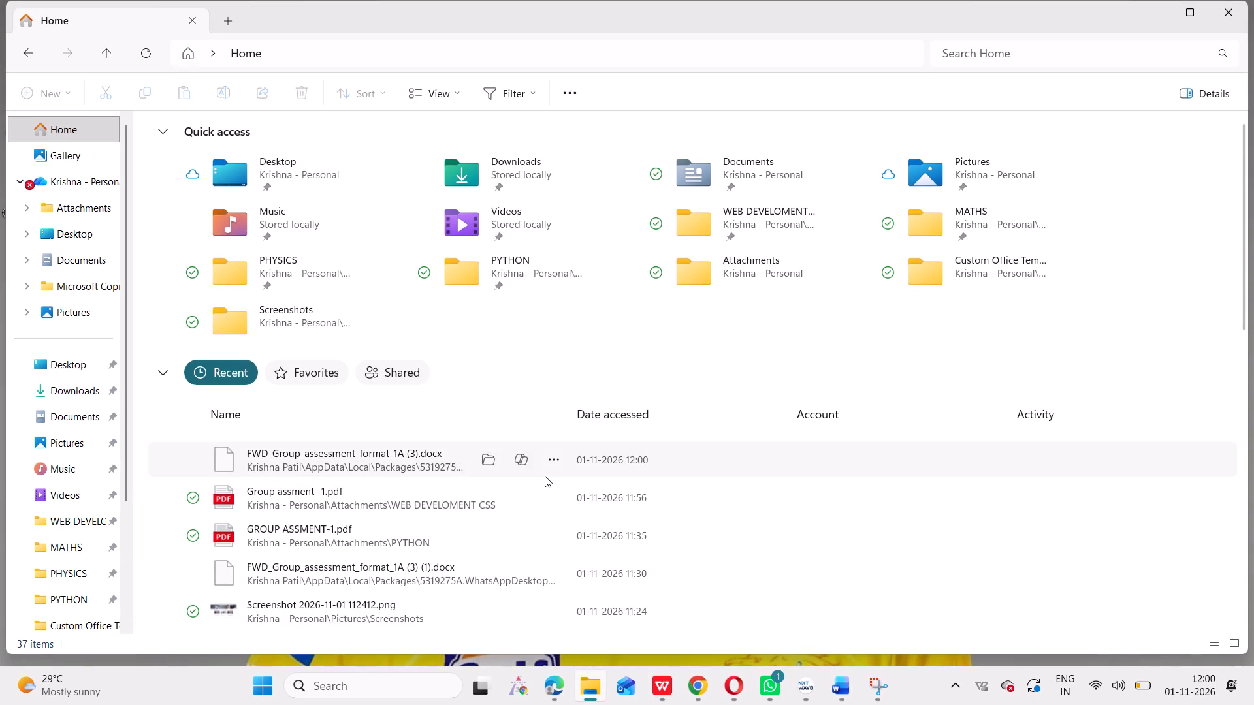
left_click(558, 460)
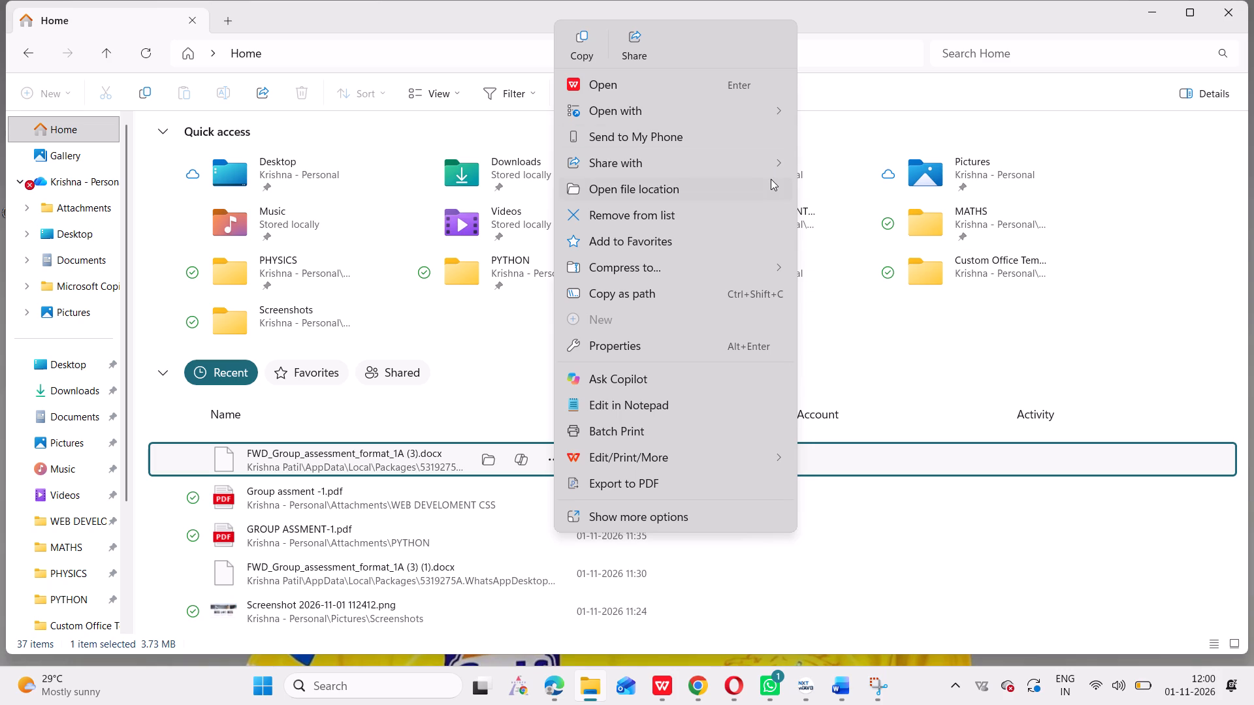
left_click(810, 166)
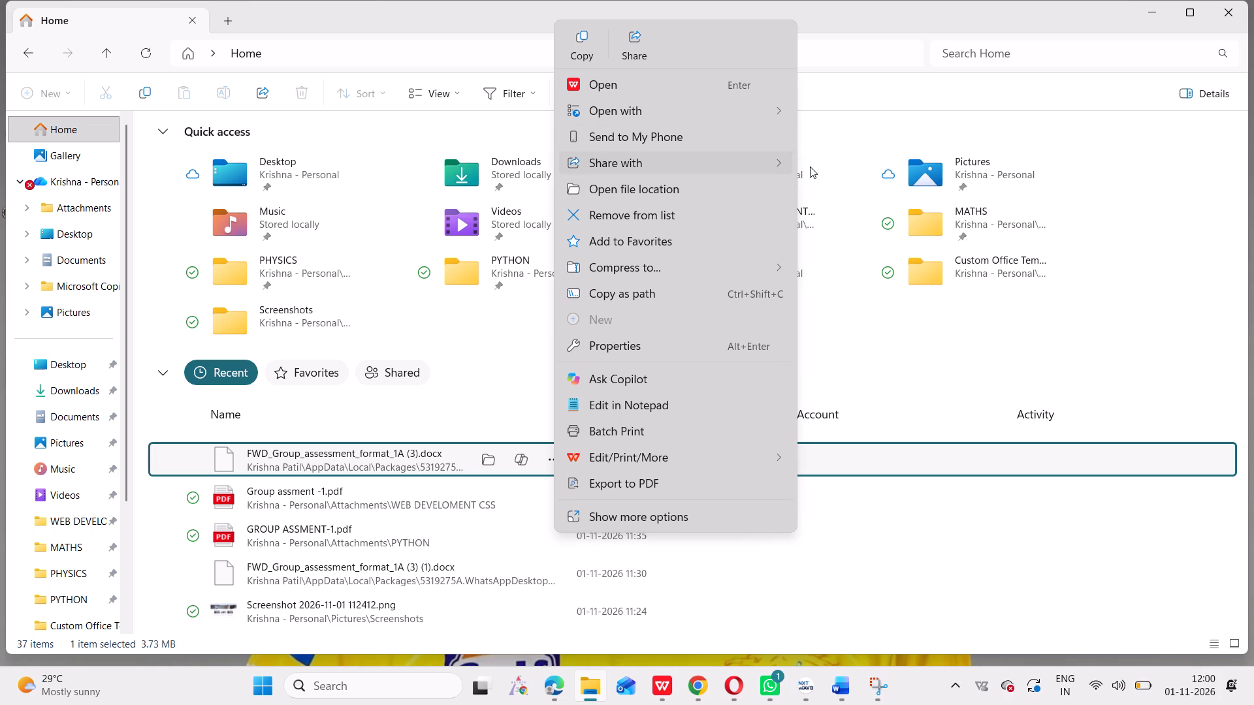
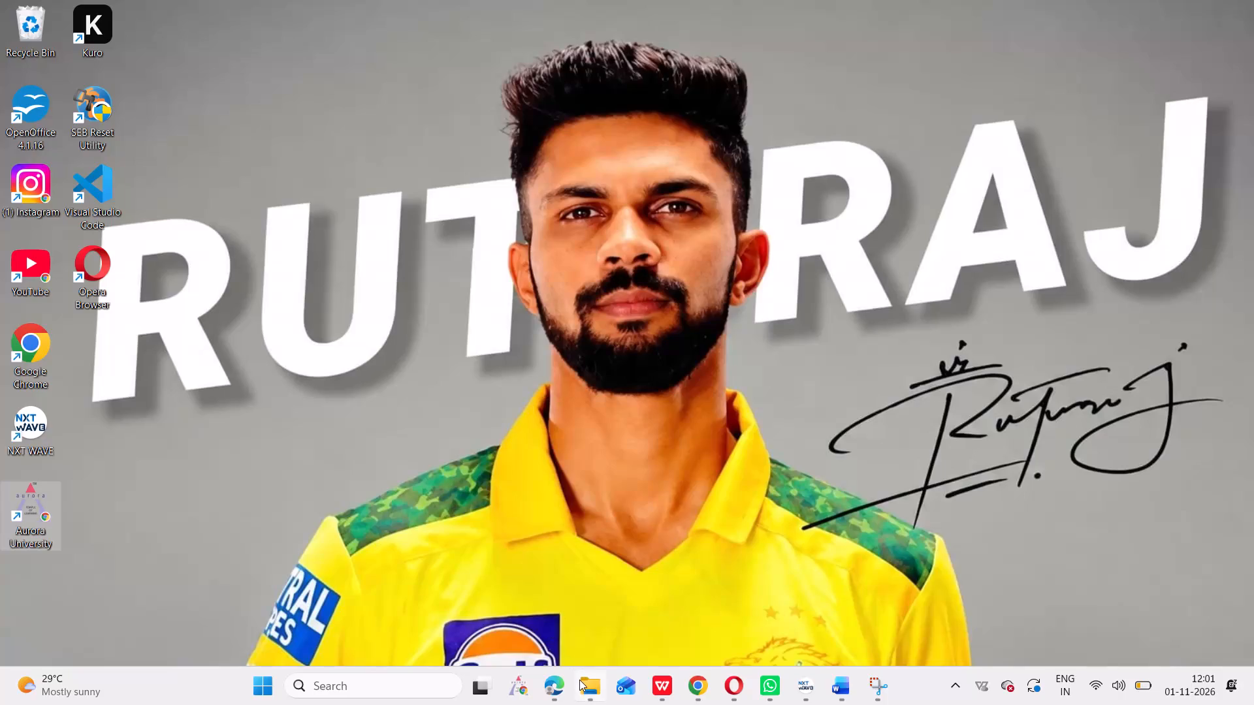
Open Group assment -1.pdf from the WEB DEVELOMENT CSS folder and check its pages through to the end.
left_click(579, 680)
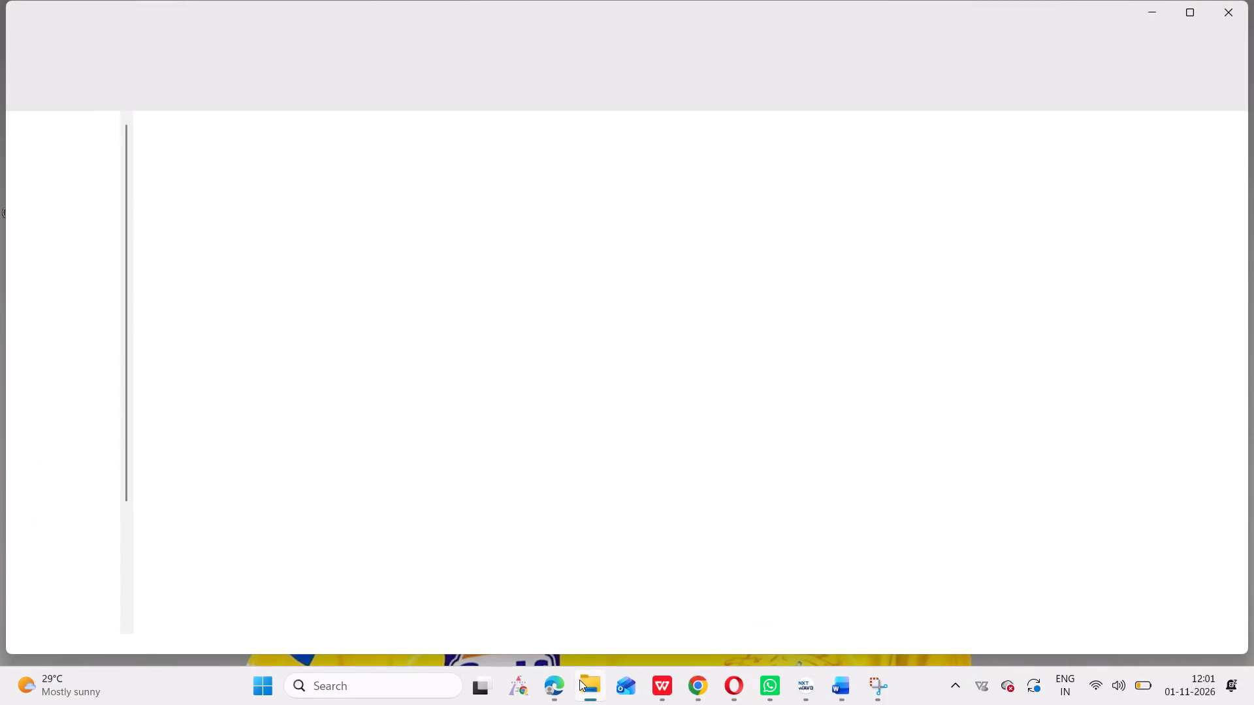
left_click(104, 515)
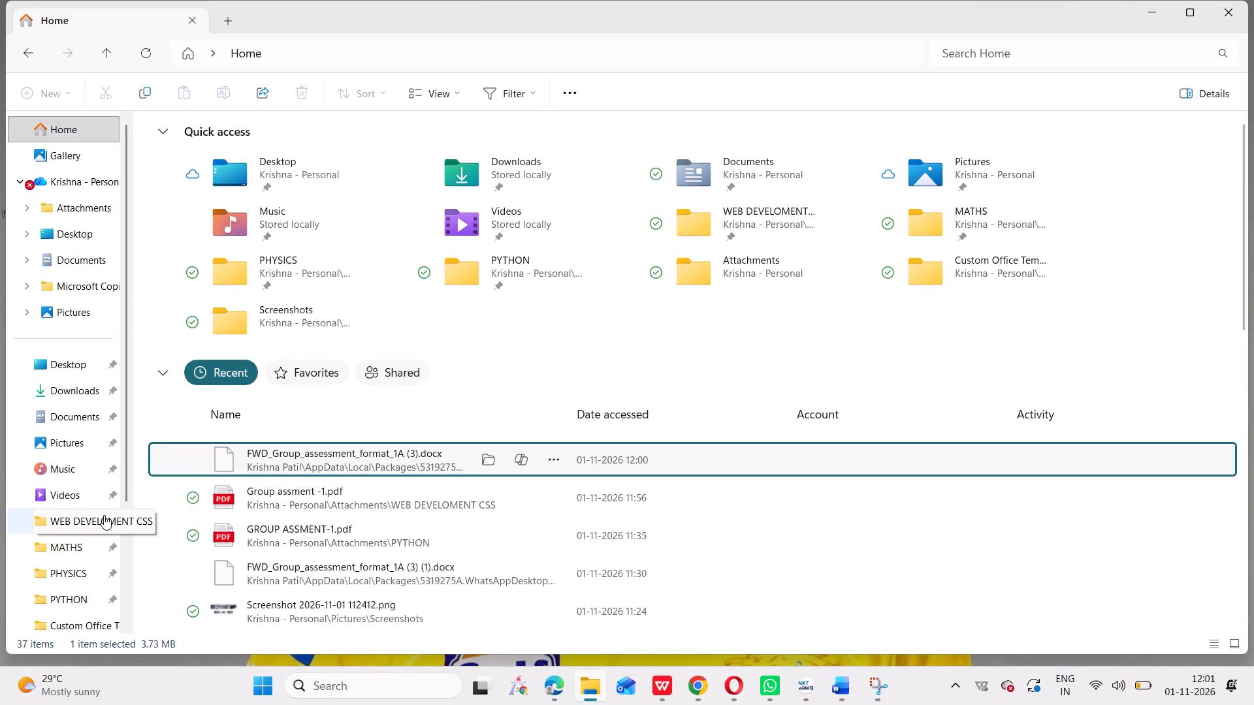
double_click(511, 143)
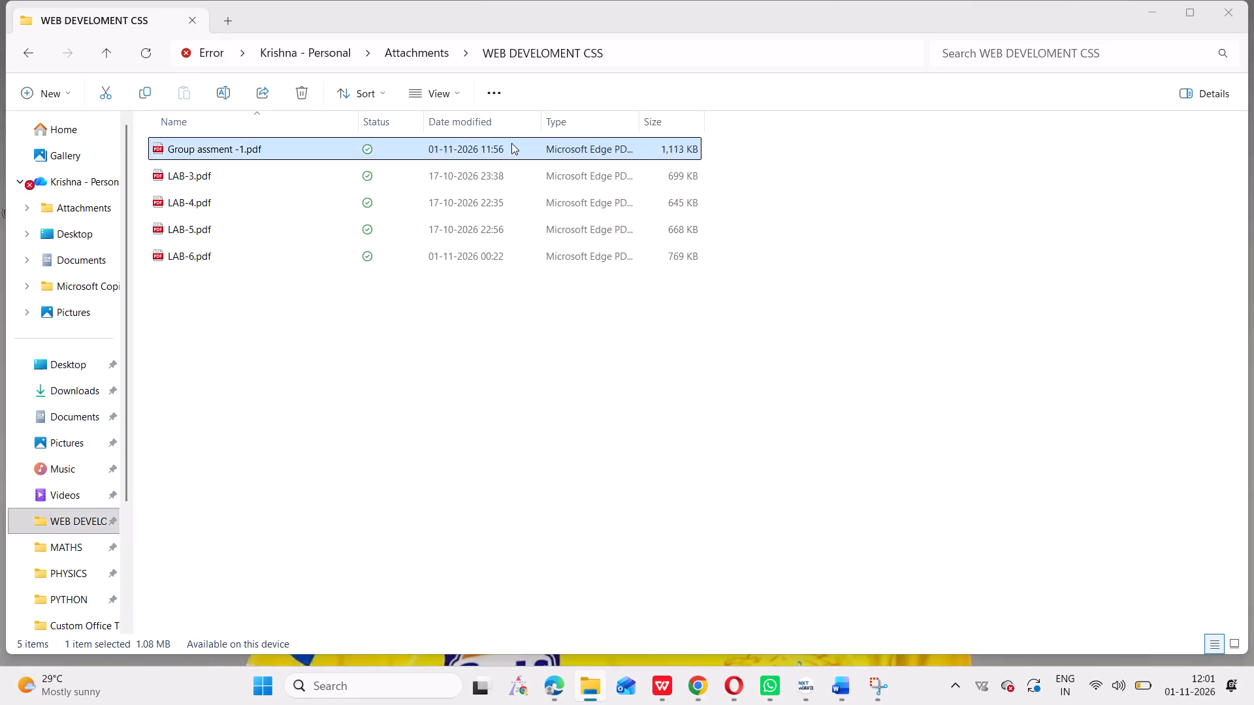
scroll(587, 380, "up", 13)
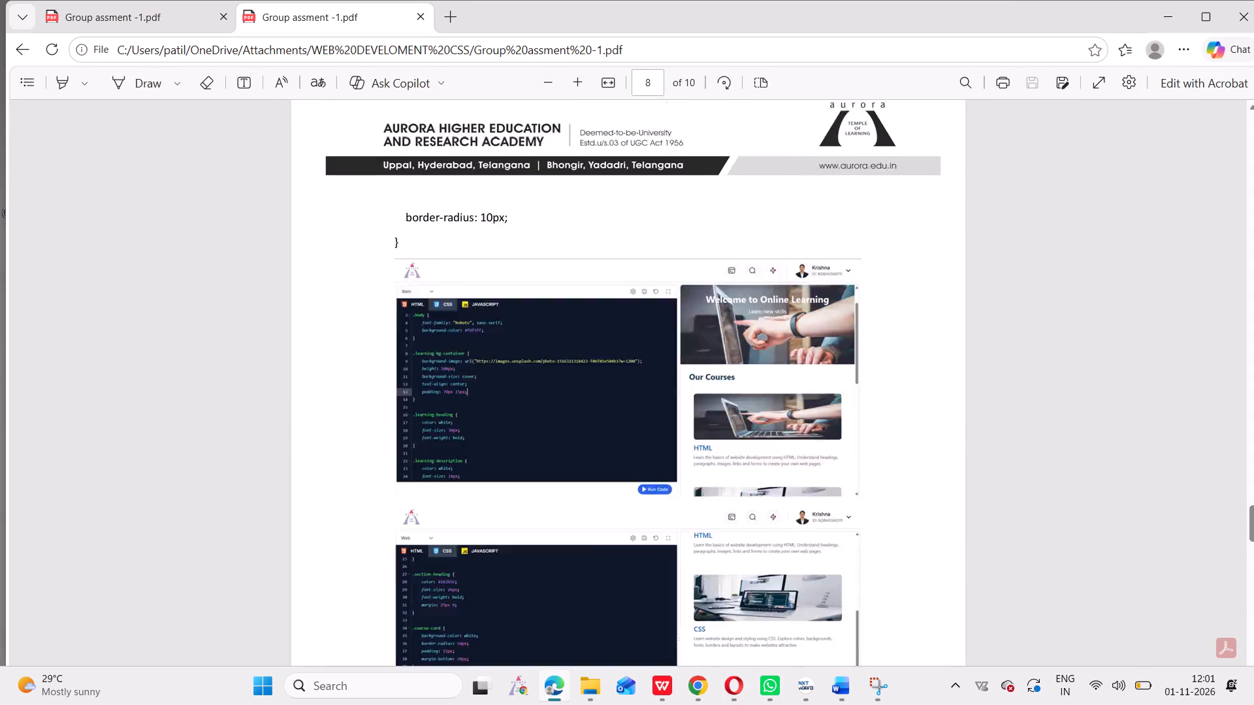
scroll(587, 380, "up", 18)
scroll(587, 380, "up", 14)
scroll(587, 380, "down", 20)
scroll(587, 380, "down", 2)
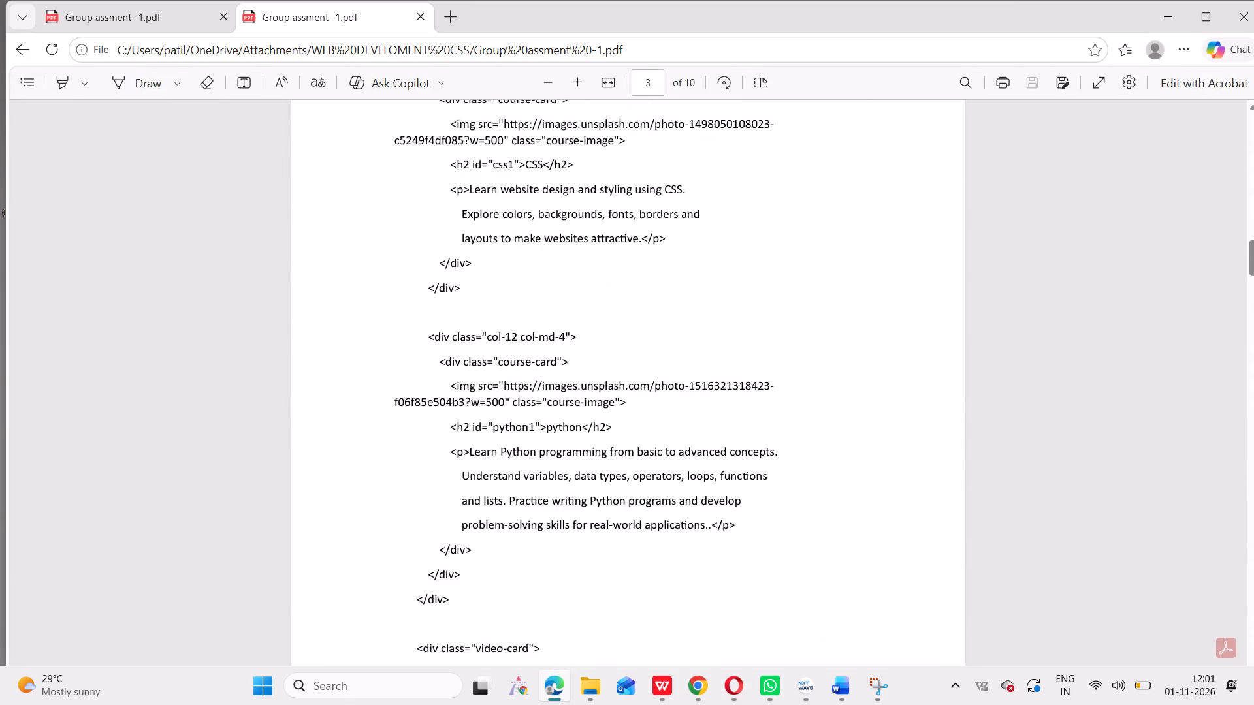
scroll(587, 380, "down", 20)
scroll(587, 380, "down", 4)
scroll(587, 380, "down", 20)
scroll(587, 380, "down", 5)
scroll(587, 380, "up", 5)
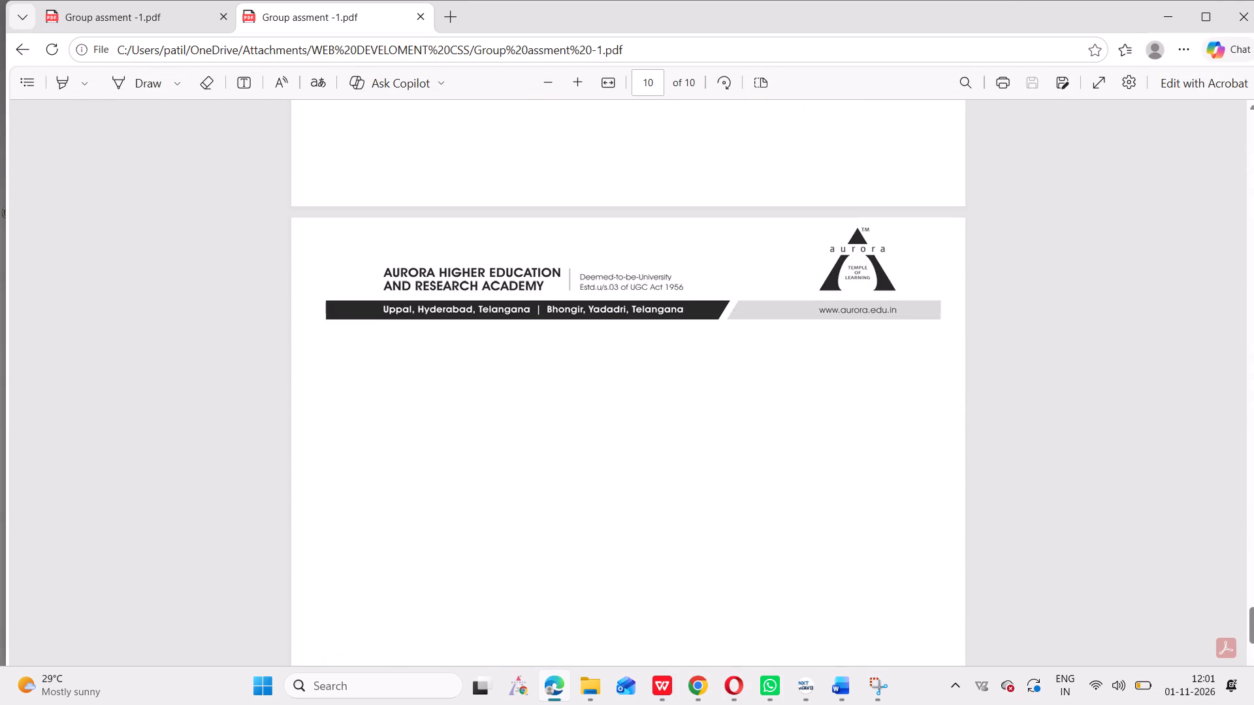
scroll(587, 380, "up", 2)
scroll(587, 380, "down", 3)
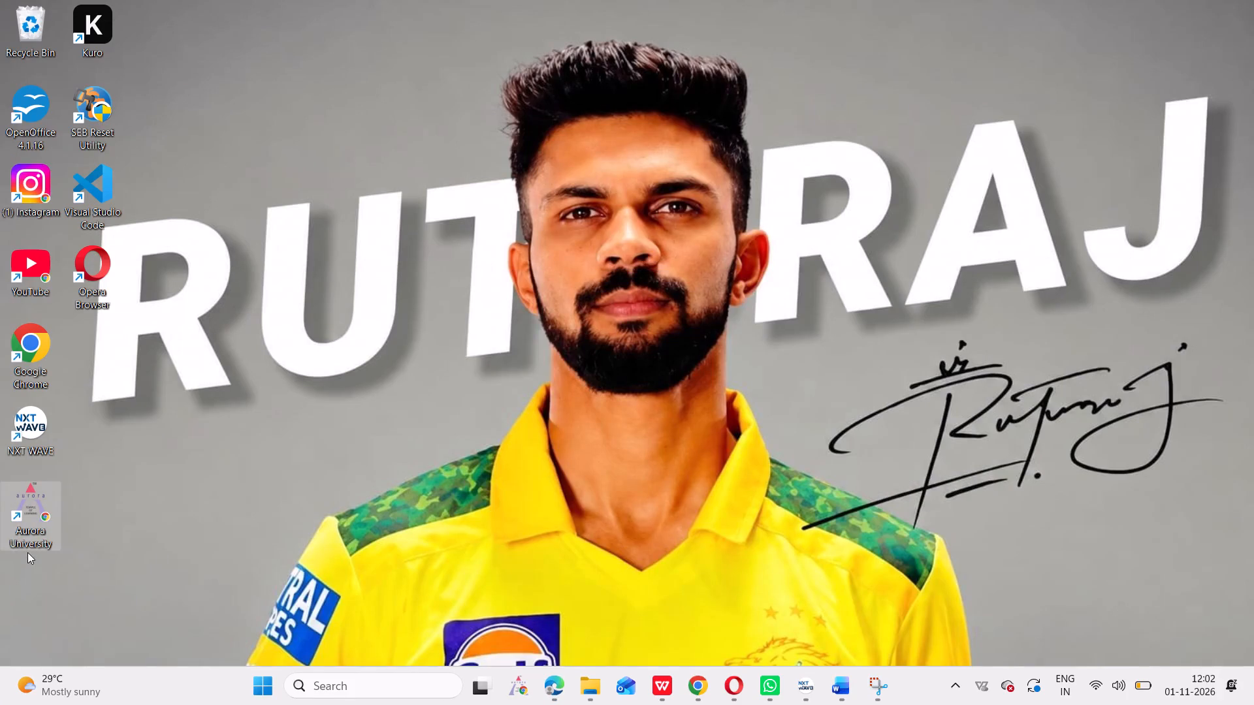
Open the Aurora University portal from the desktop and go to its Fundamentals of Web Development assessments.
double_click(27, 552)
double_click(43, 518)
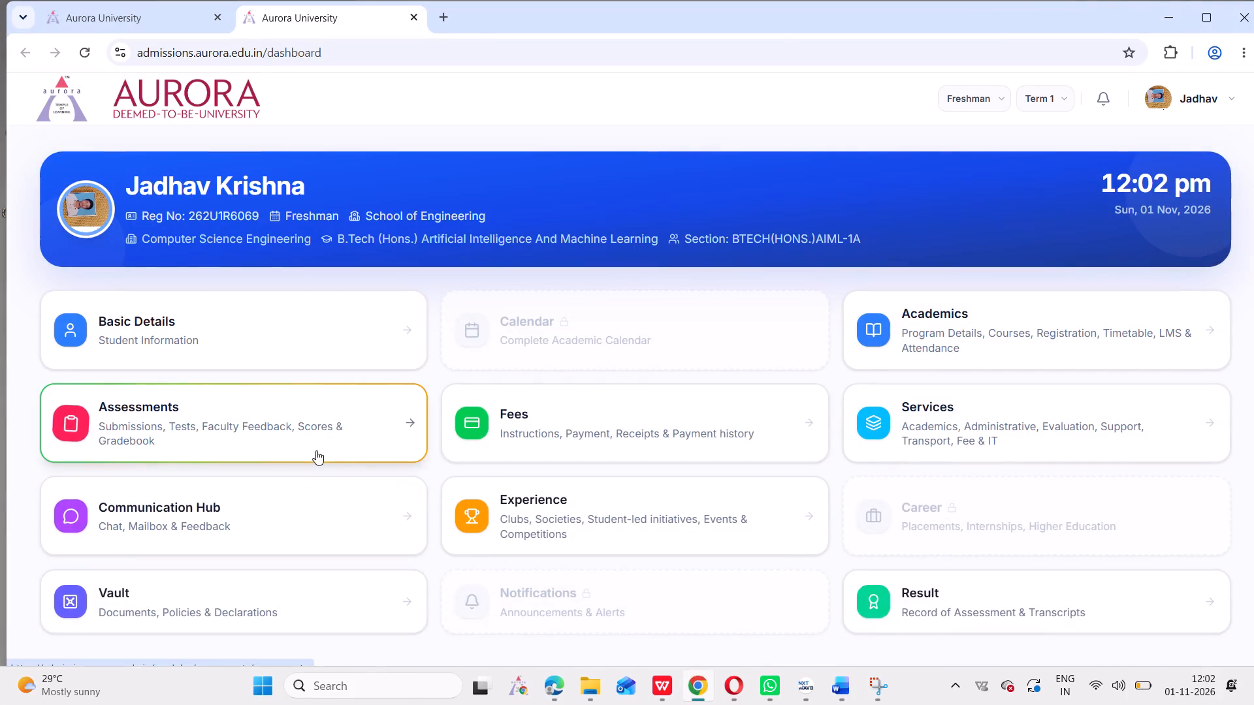
left_click(316, 450)
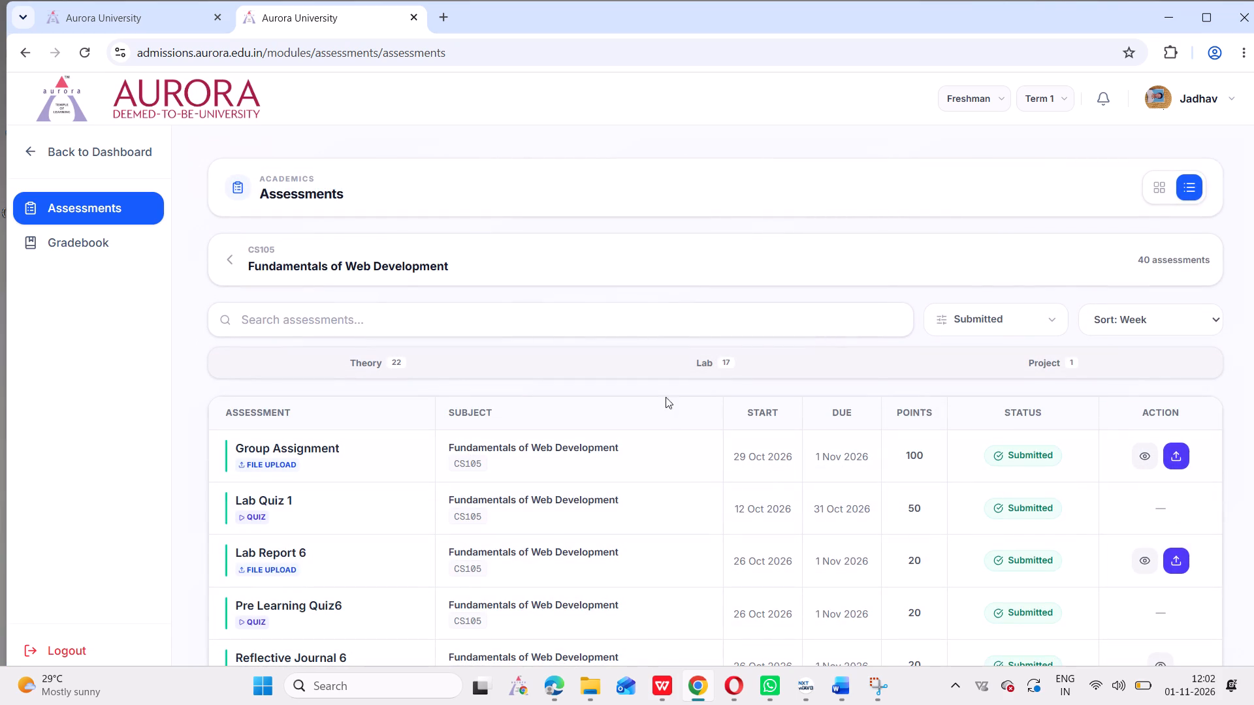
left_click(1045, 325)
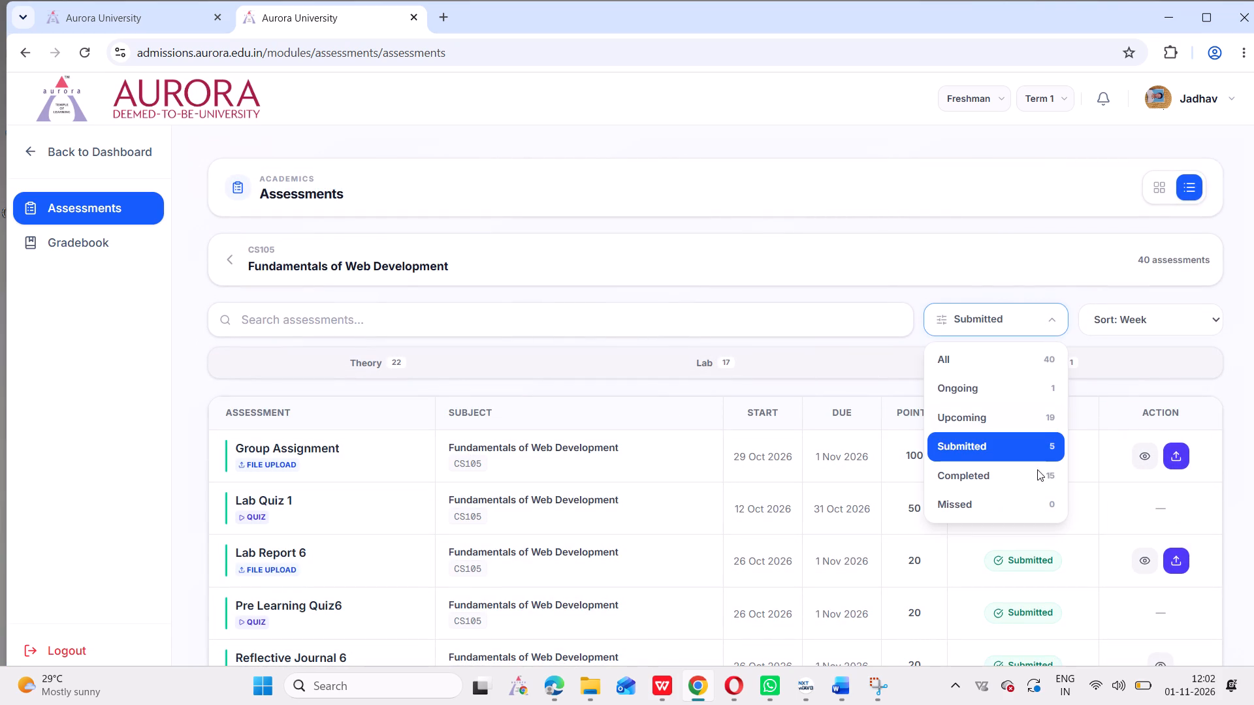
View the document currently uploaded for the Group Assignment, closing it when checked.
left_click(1144, 454)
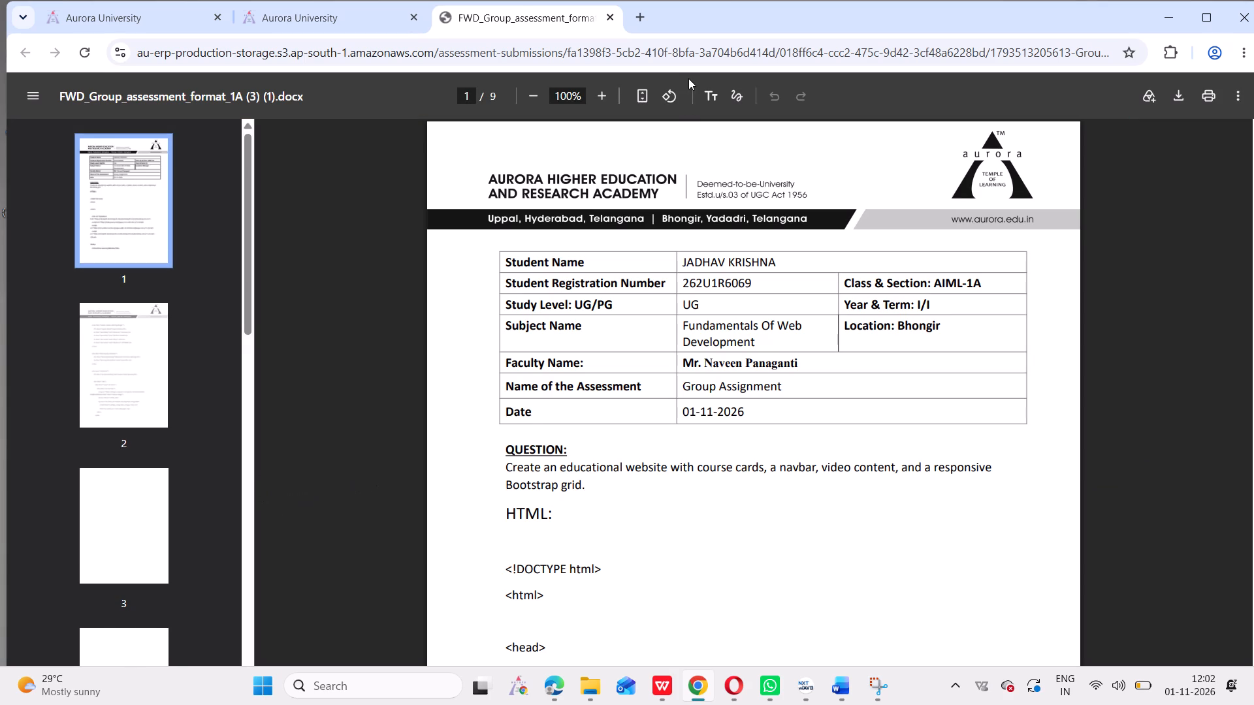
left_click(611, 11)
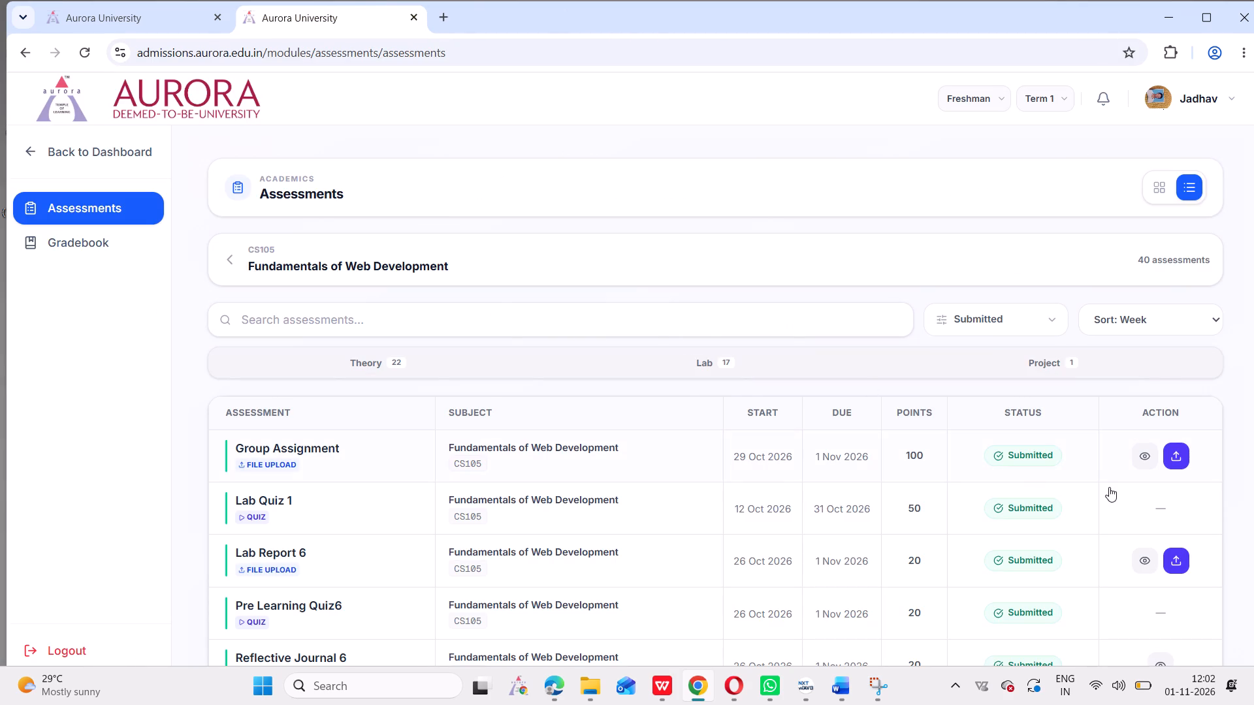
Upload Group assment -1.pdf from the WEB DEVELOMENT CSS folder as the new Group Assignment submission.
left_click(1174, 457)
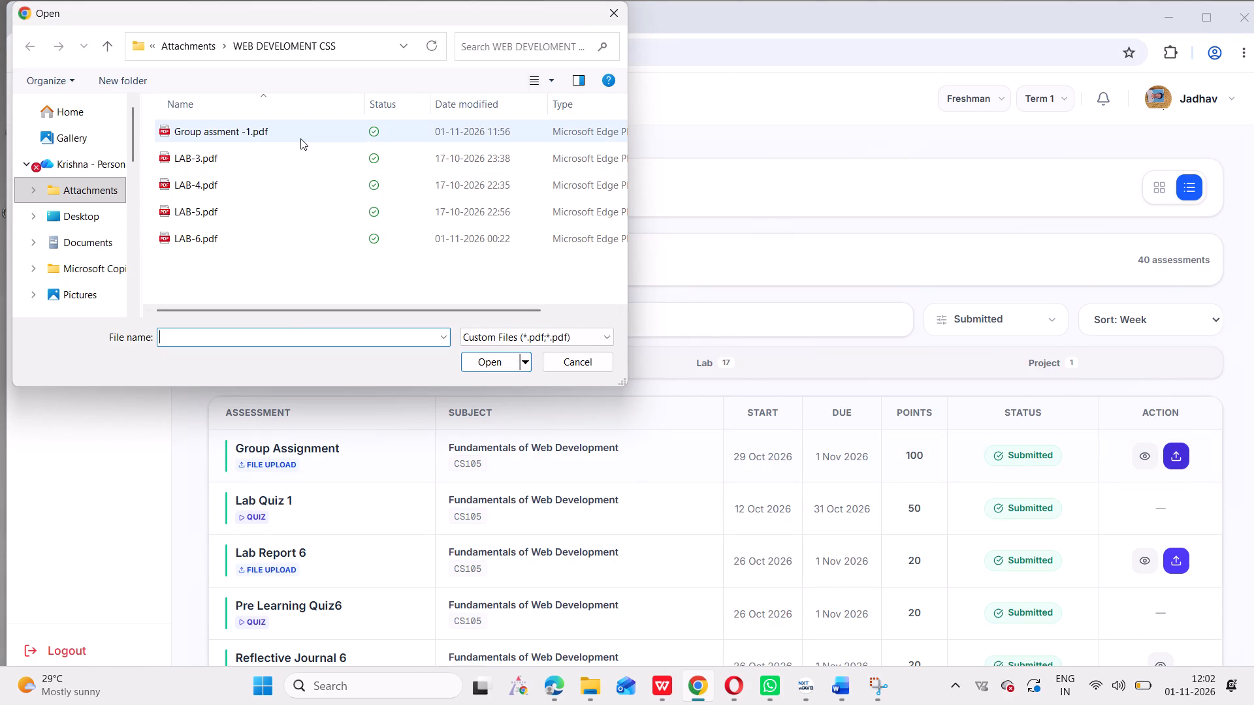
left_click(300, 138)
left_click(491, 368)
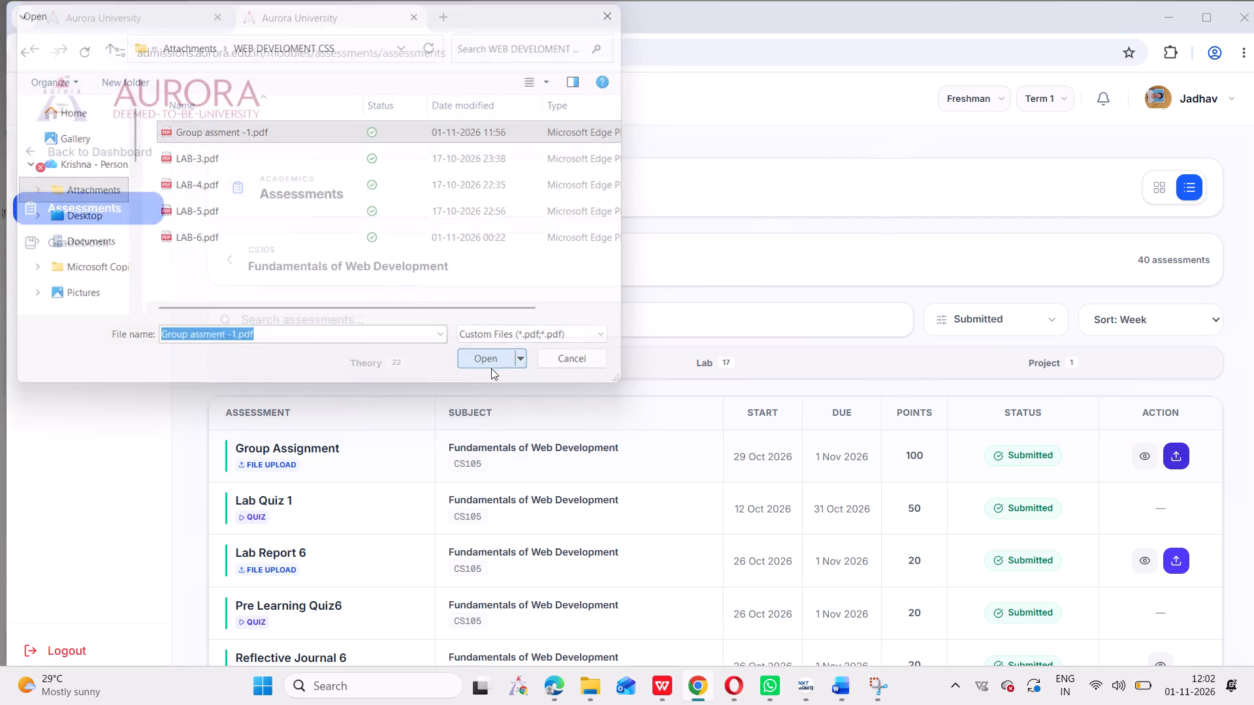
Open the newly uploaded Group Assignment document and examine its code, screenshots, explanations and output section.
left_click(1148, 460)
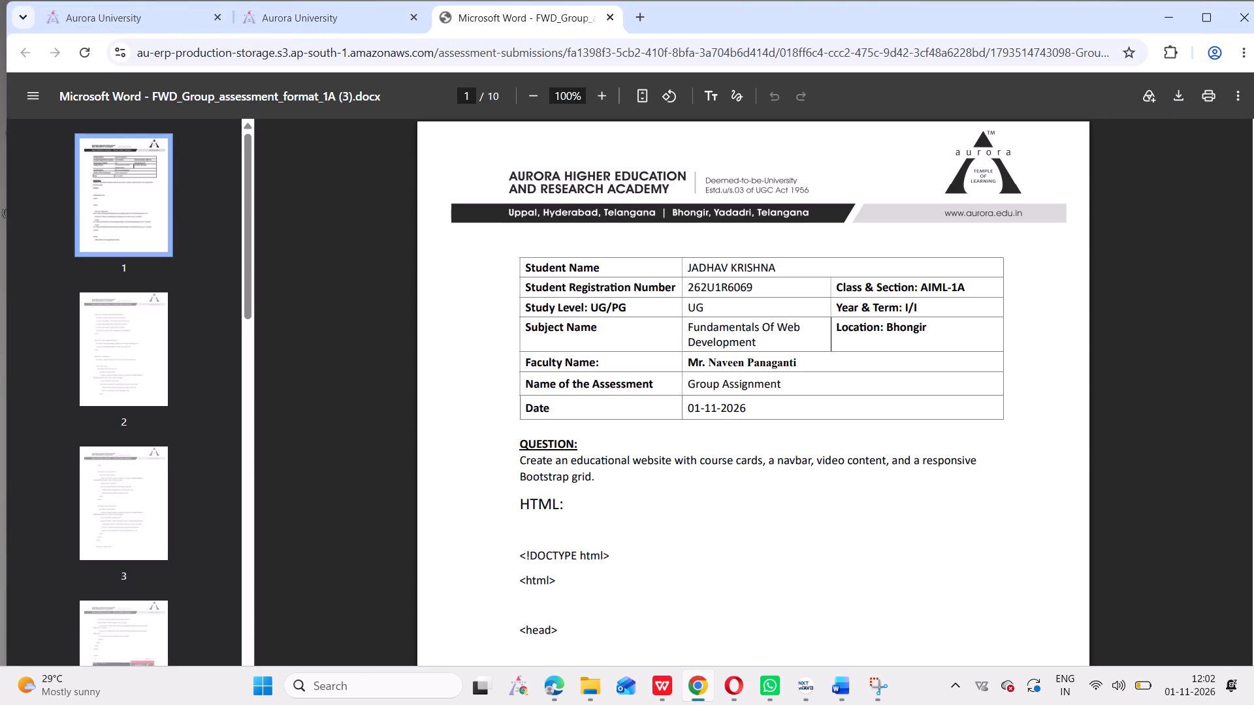
scroll(561, 437, "down", 18)
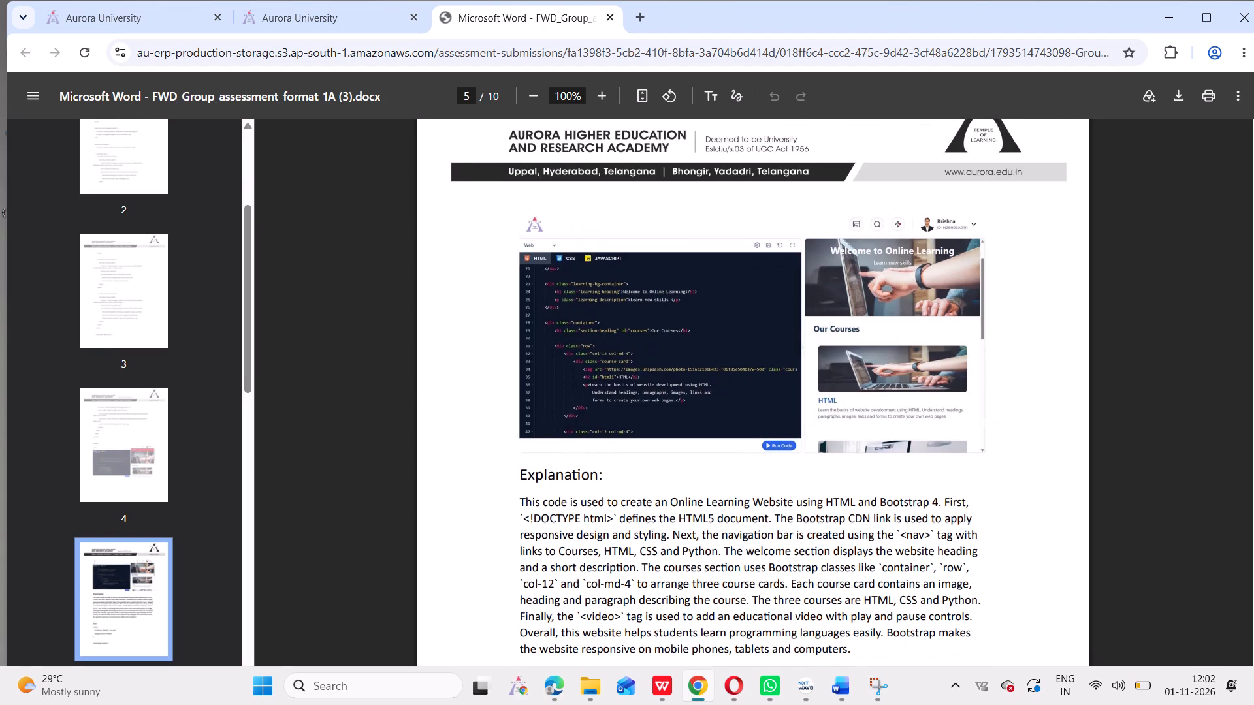
scroll(561, 437, "down", 8)
scroll(561, 437, "up", 4)
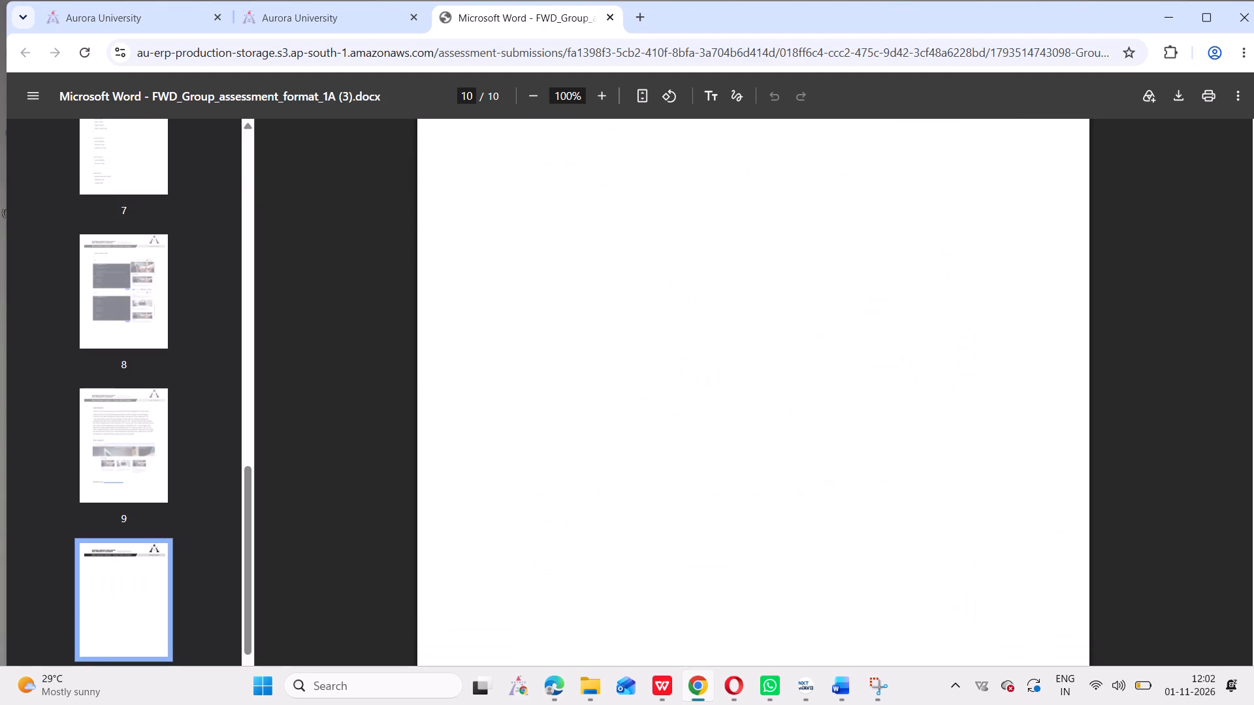
scroll(561, 437, "up", 5)
scroll(561, 437, "down", 1)
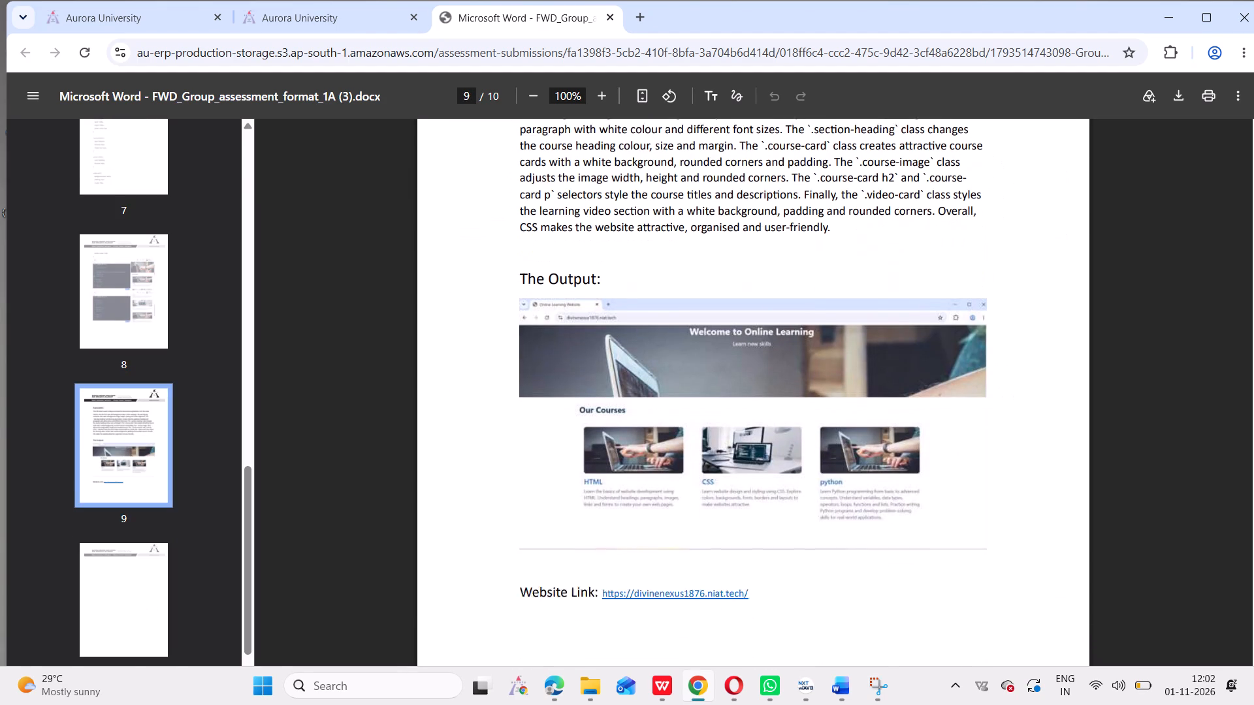
scroll(561, 437, "down", 2)
scroll(561, 437, "up", 19)
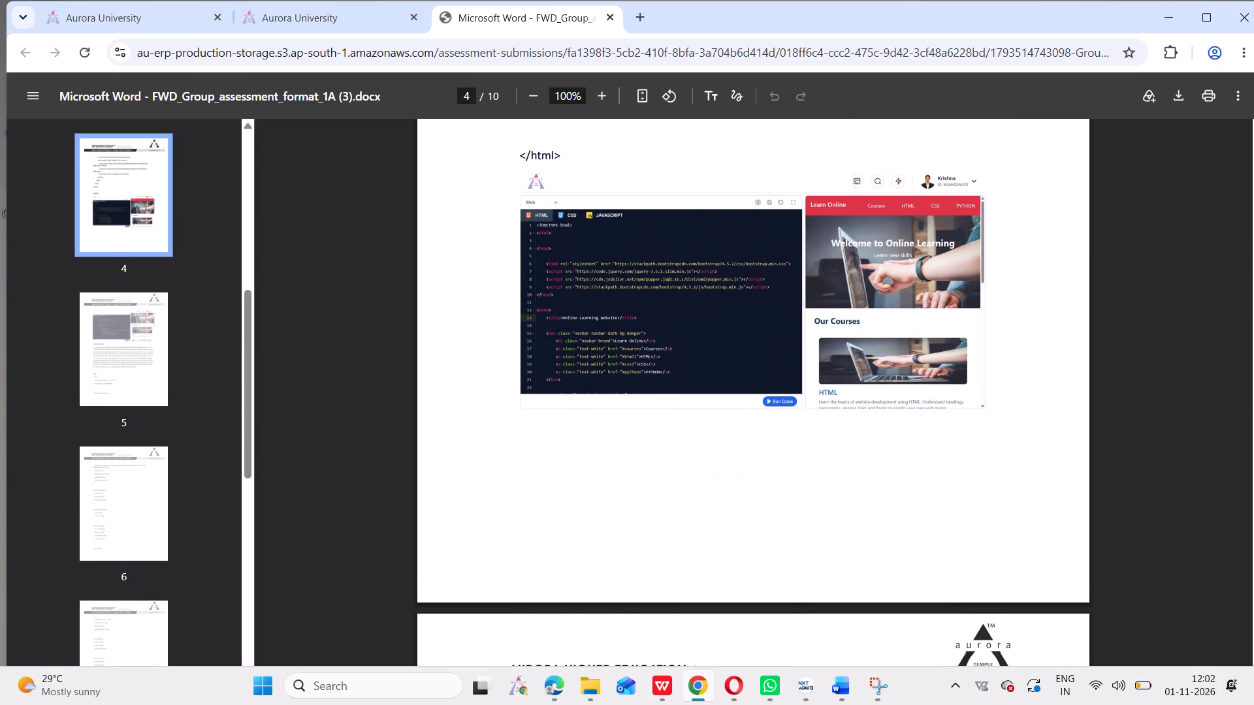
scroll(564, 392, "down", 4)
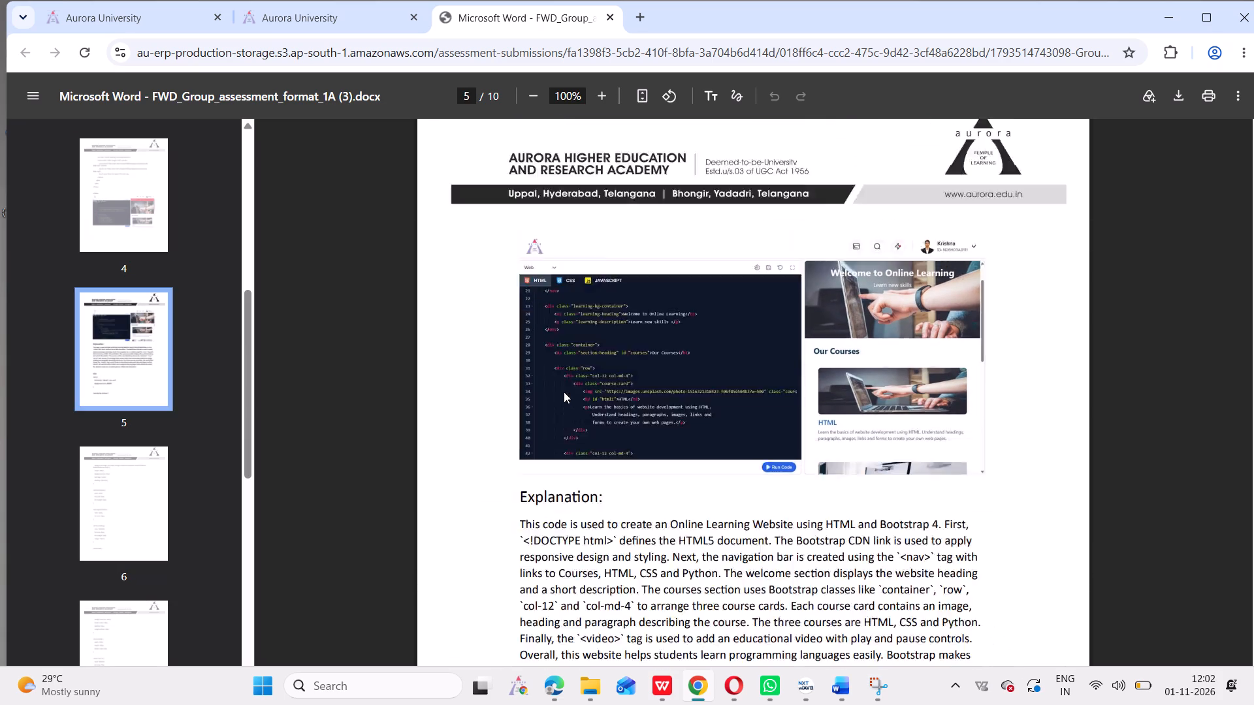
scroll(564, 392, "down", 12)
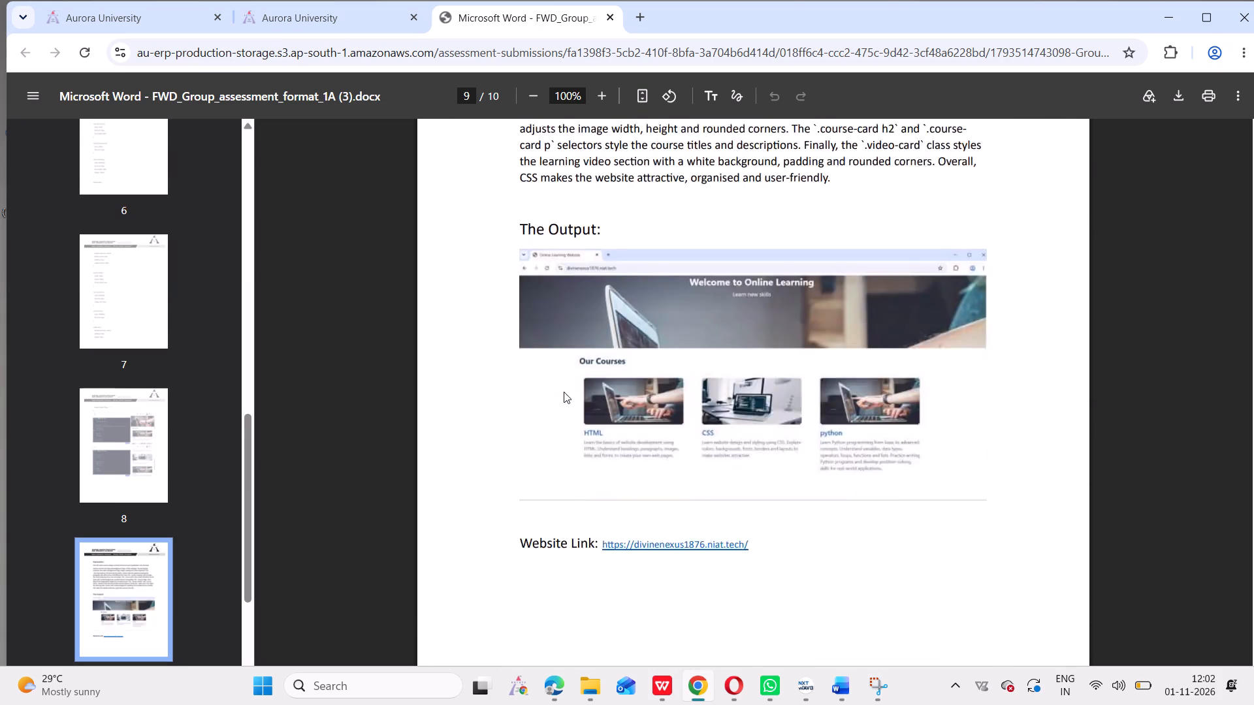
scroll(564, 392, "up", 1)
left_click(669, 244)
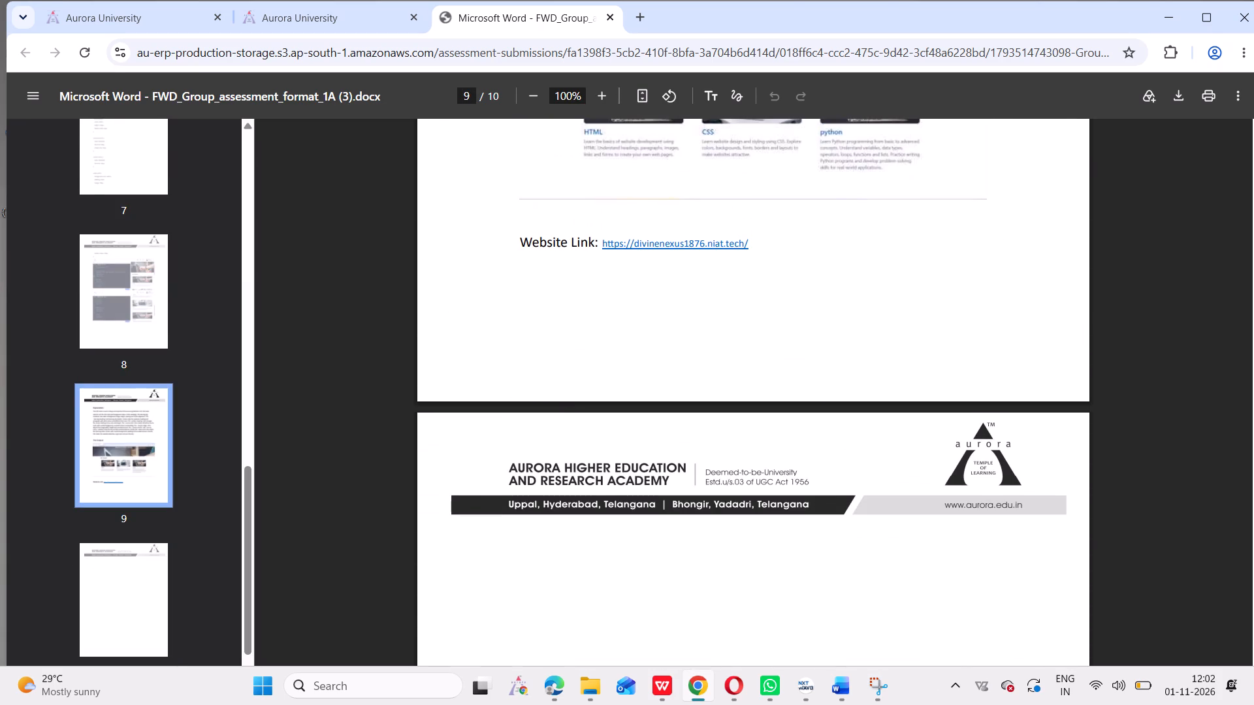
left_click(660, 249)
Recheck the uploaded document from its student details page through to the website link and final page.
scroll(843, 435, "up", 12)
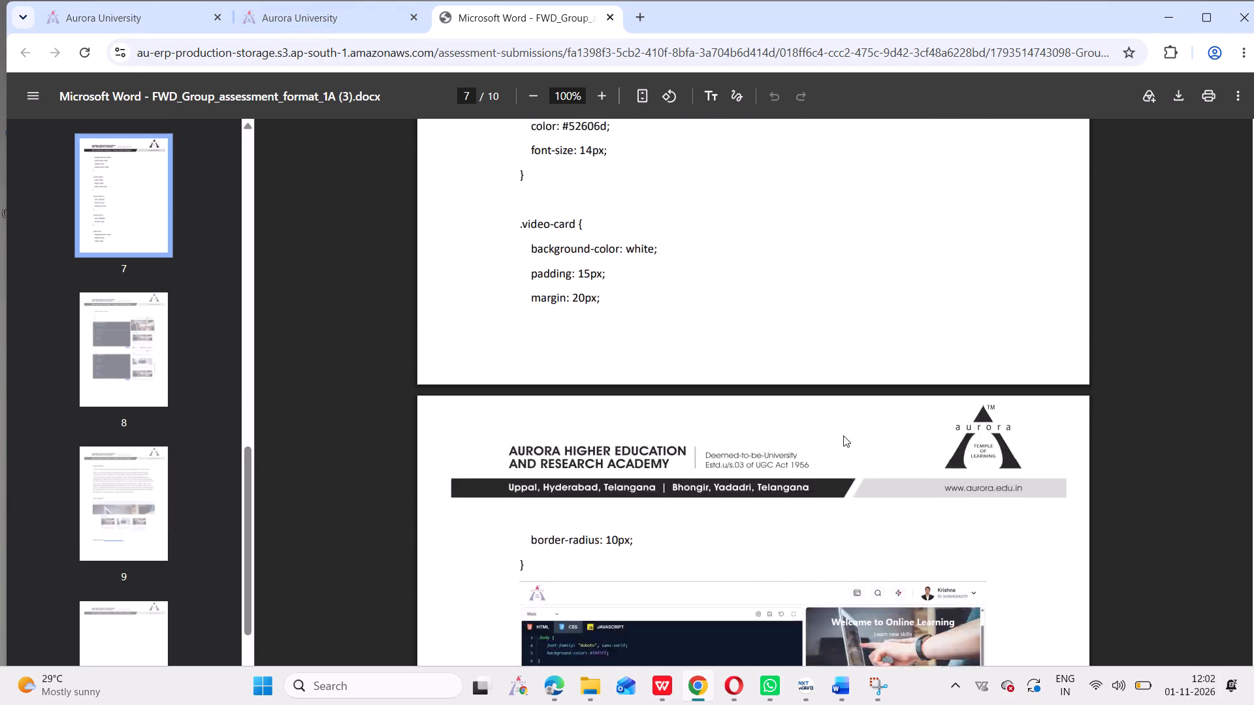
scroll(843, 435, "up", 20)
scroll(843, 435, "up", 16)
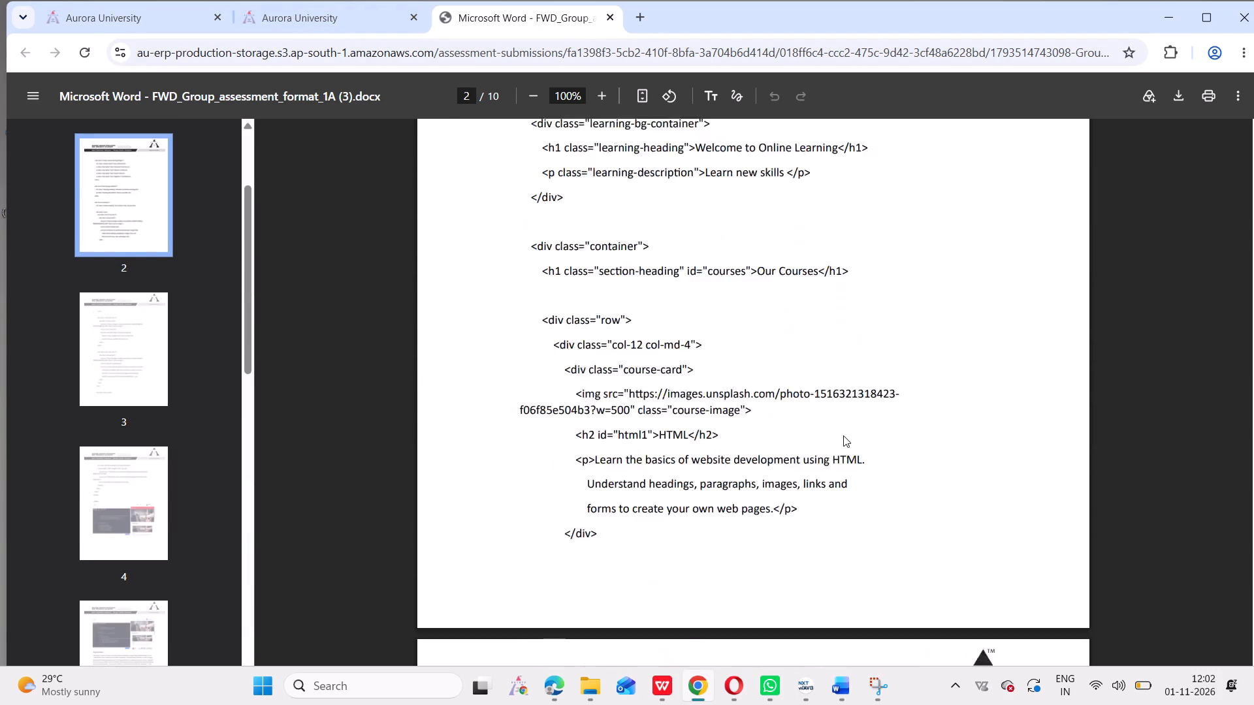
scroll(843, 435, "up", 14)
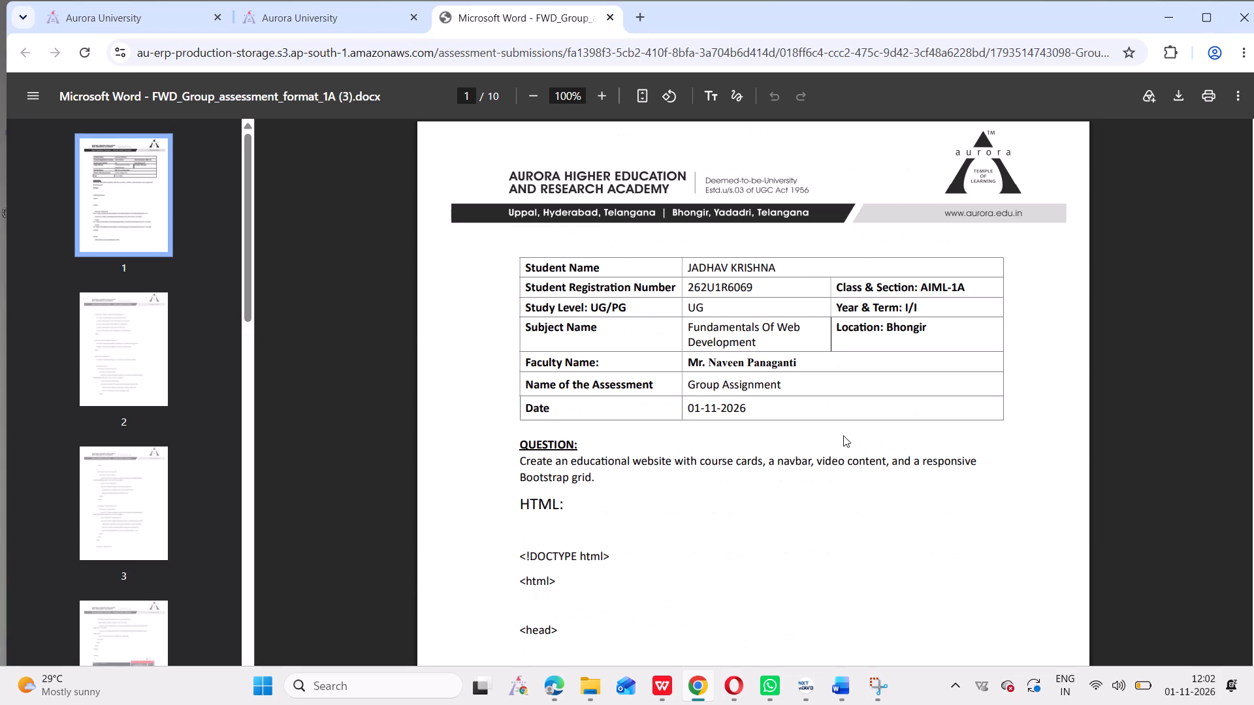
scroll(843, 435, "down", 18)
scroll(843, 435, "down", 9)
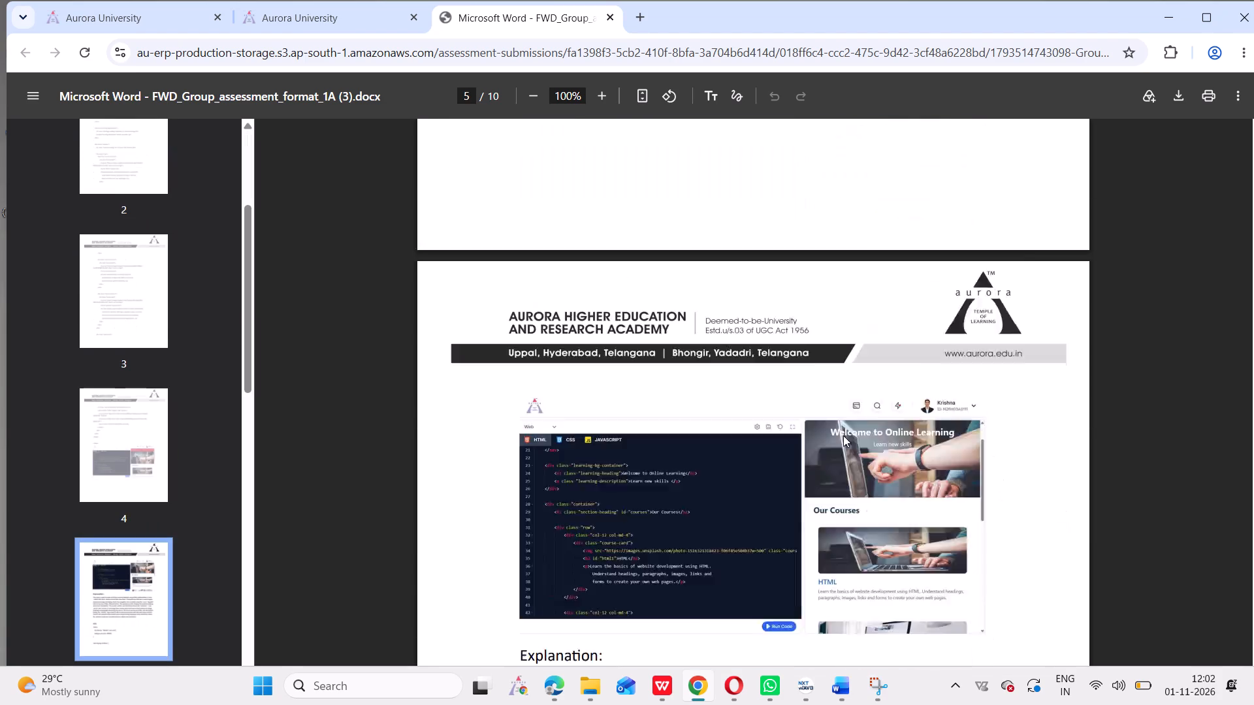
scroll(843, 435, "down", 9)
scroll(843, 435, "up", 2)
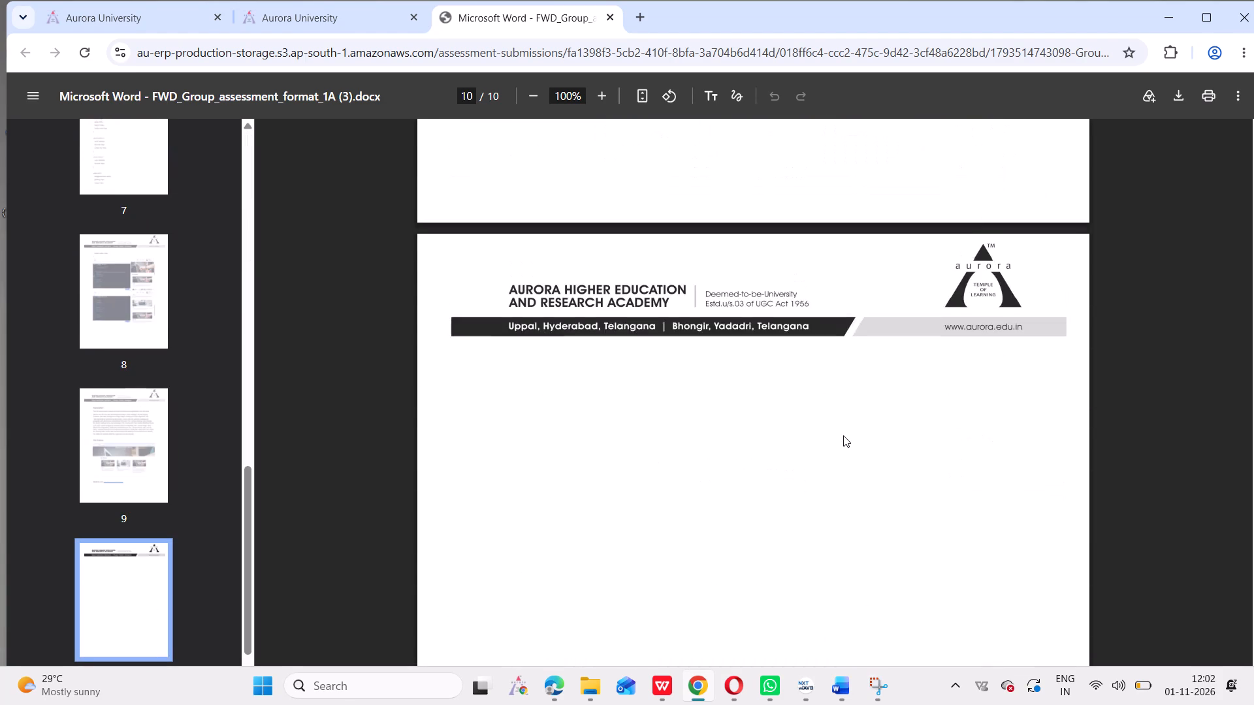
scroll(843, 435, "up", 4)
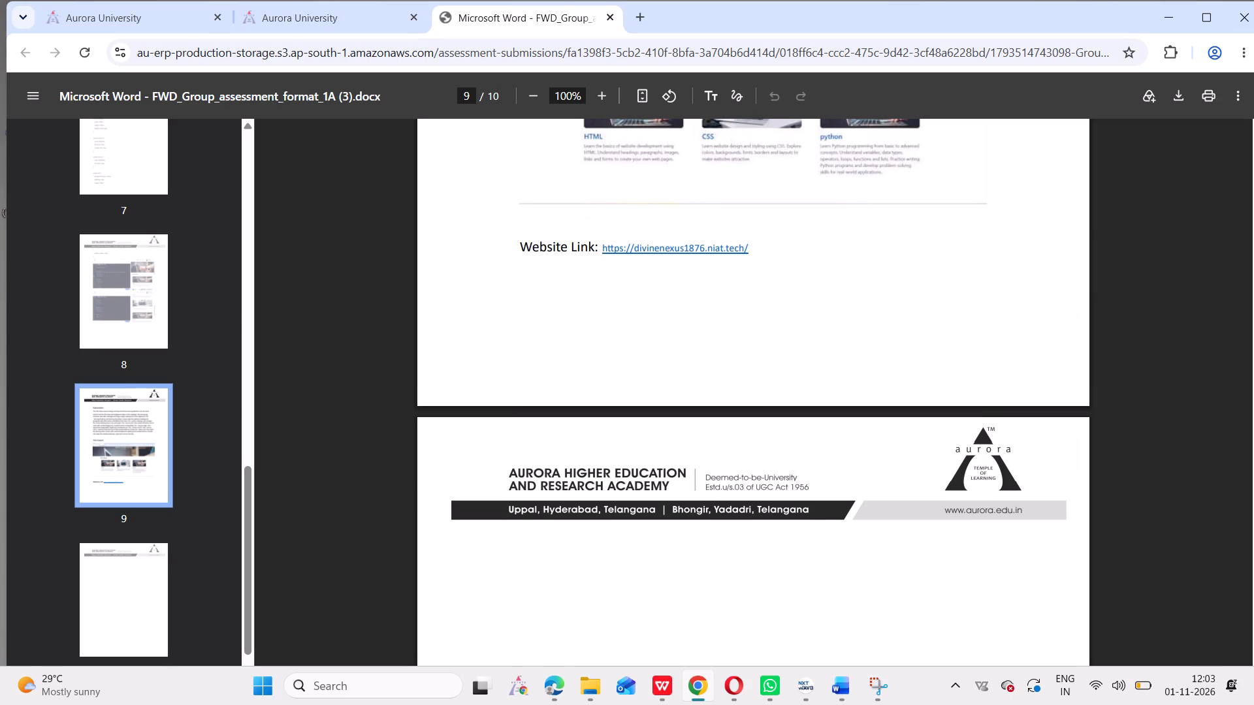